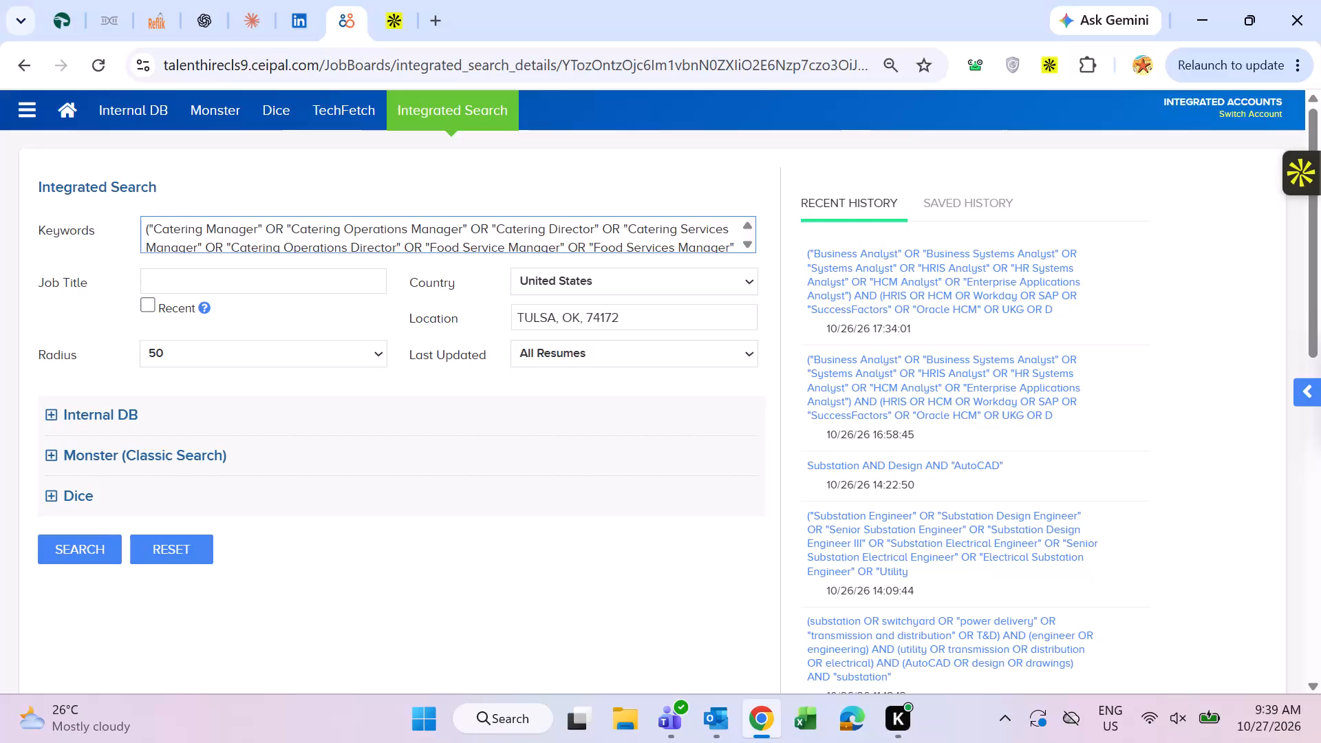
Add a space at the end of the Keywords search string, following "Assistant Catering Director").
scroll(457, 235, "up", 4)
scroll(457, 235, "down", 6)
key("space")
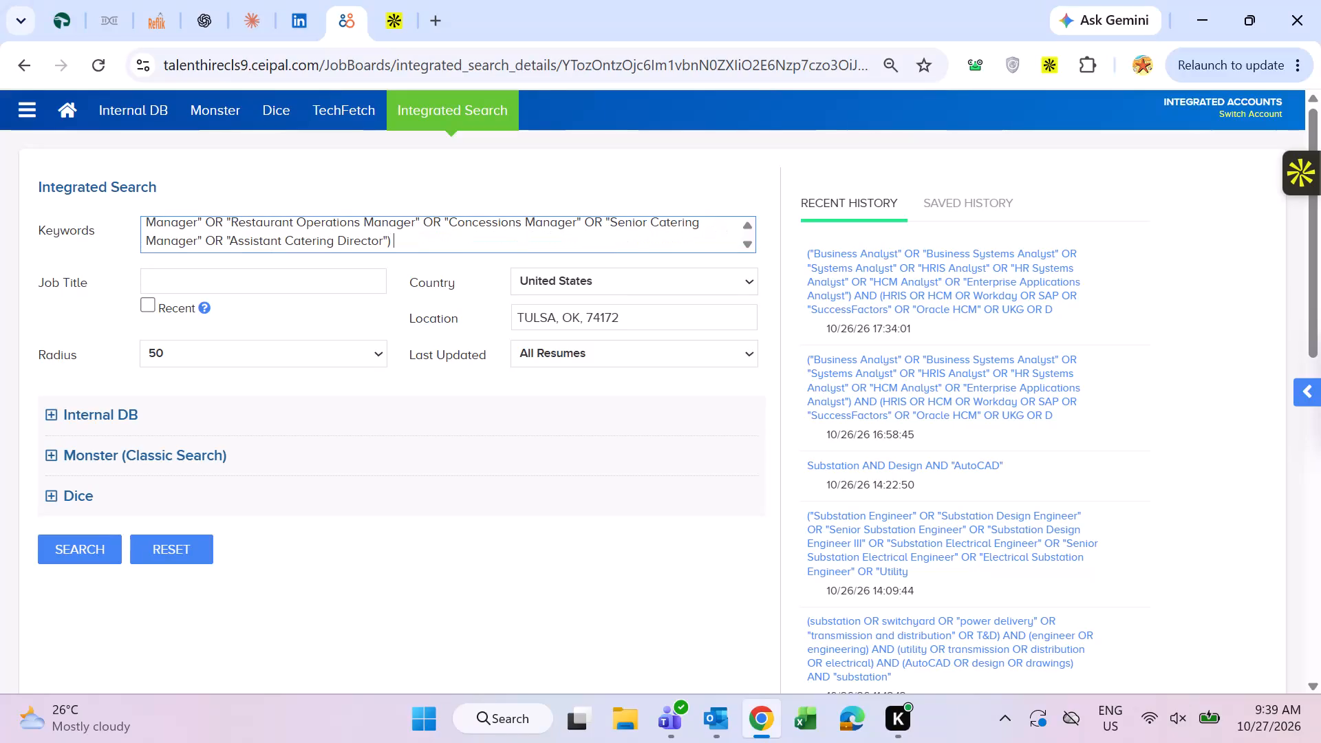
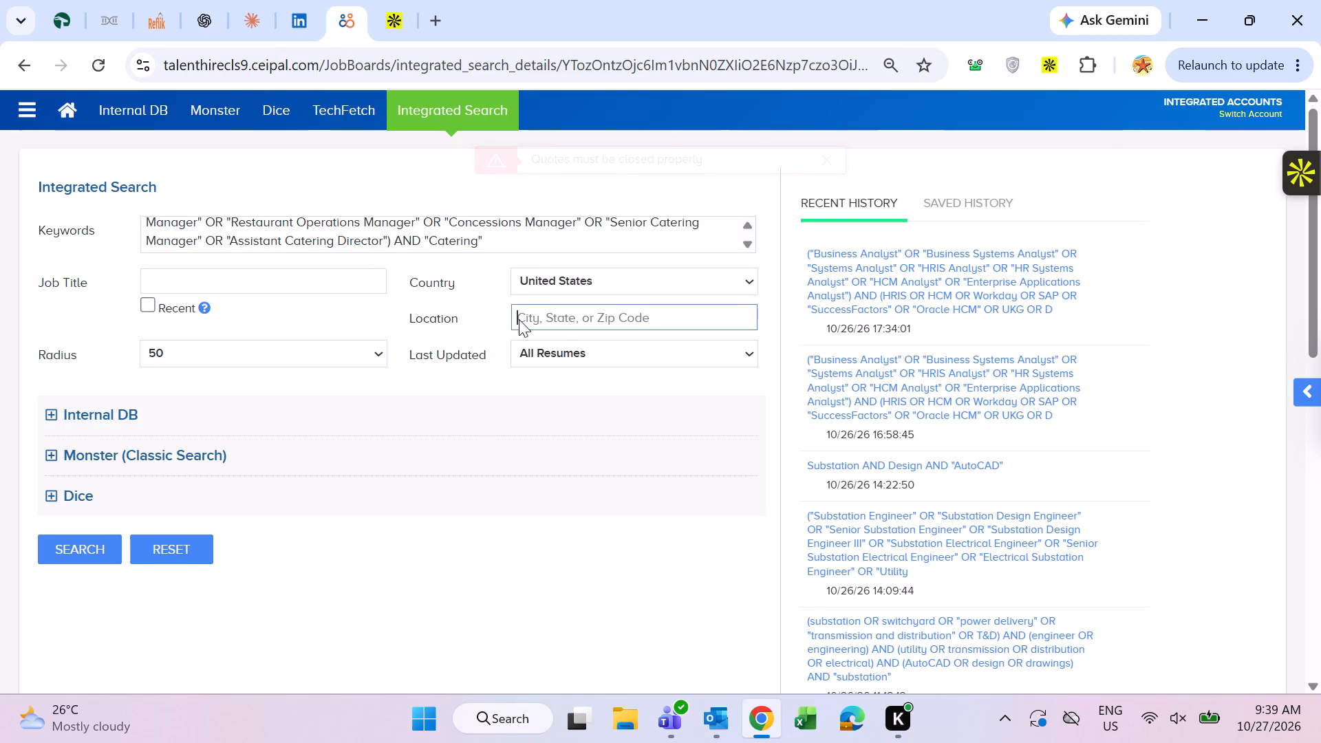
Switch to the Reflik job listings and copy the ZIP code 18015 from Sodexo's Catering Manager 4 posting.
left_click(132, 0)
left_click(133, 0)
left_click(164, 27)
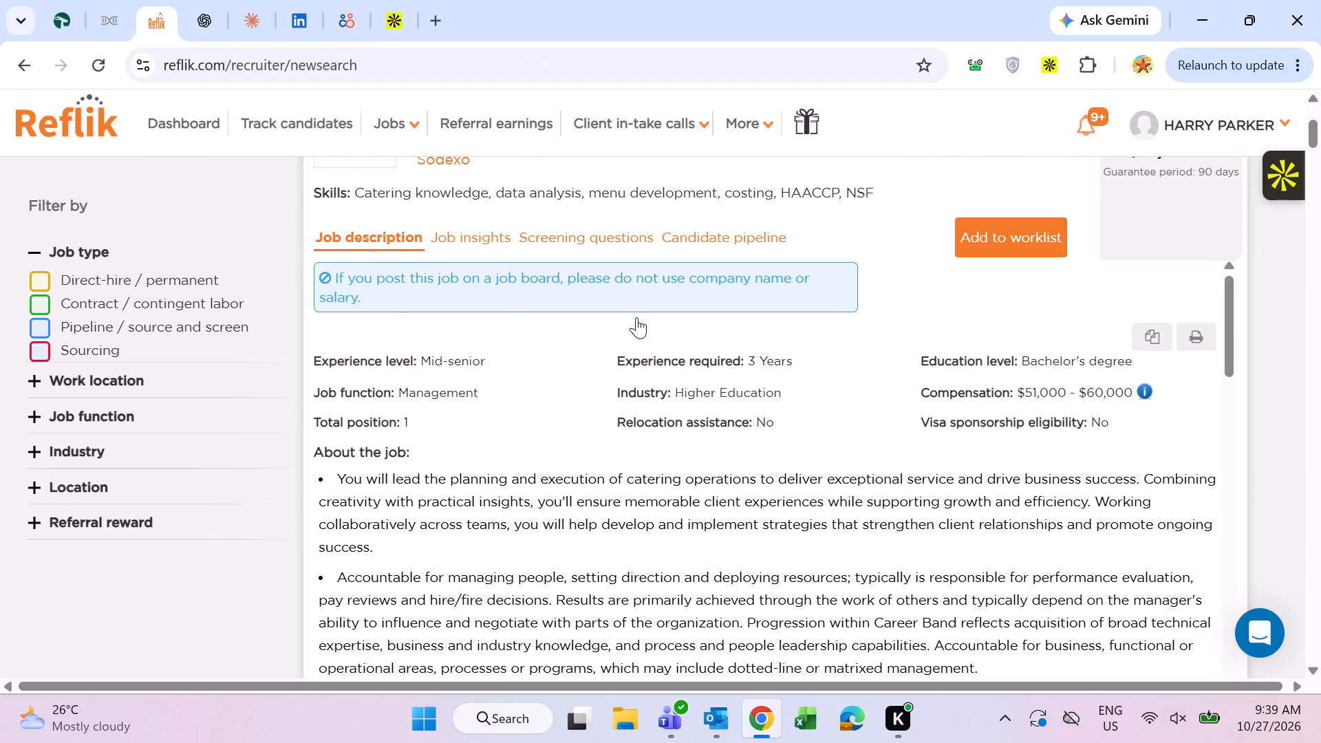
scroll(637, 299, "up", 2)
triple_click(726, 334)
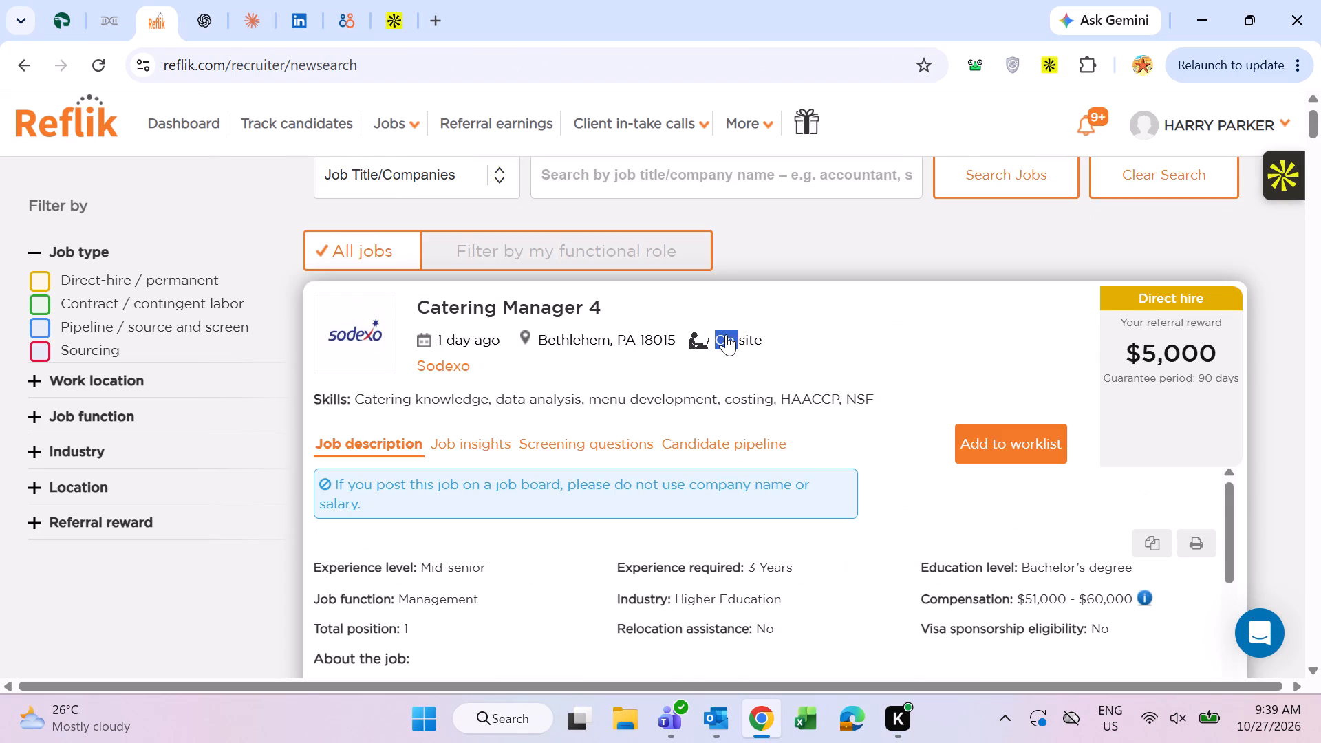
left_click(877, 257)
scroll(872, 284, "up", 4)
scroll(884, 378, "down", 8)
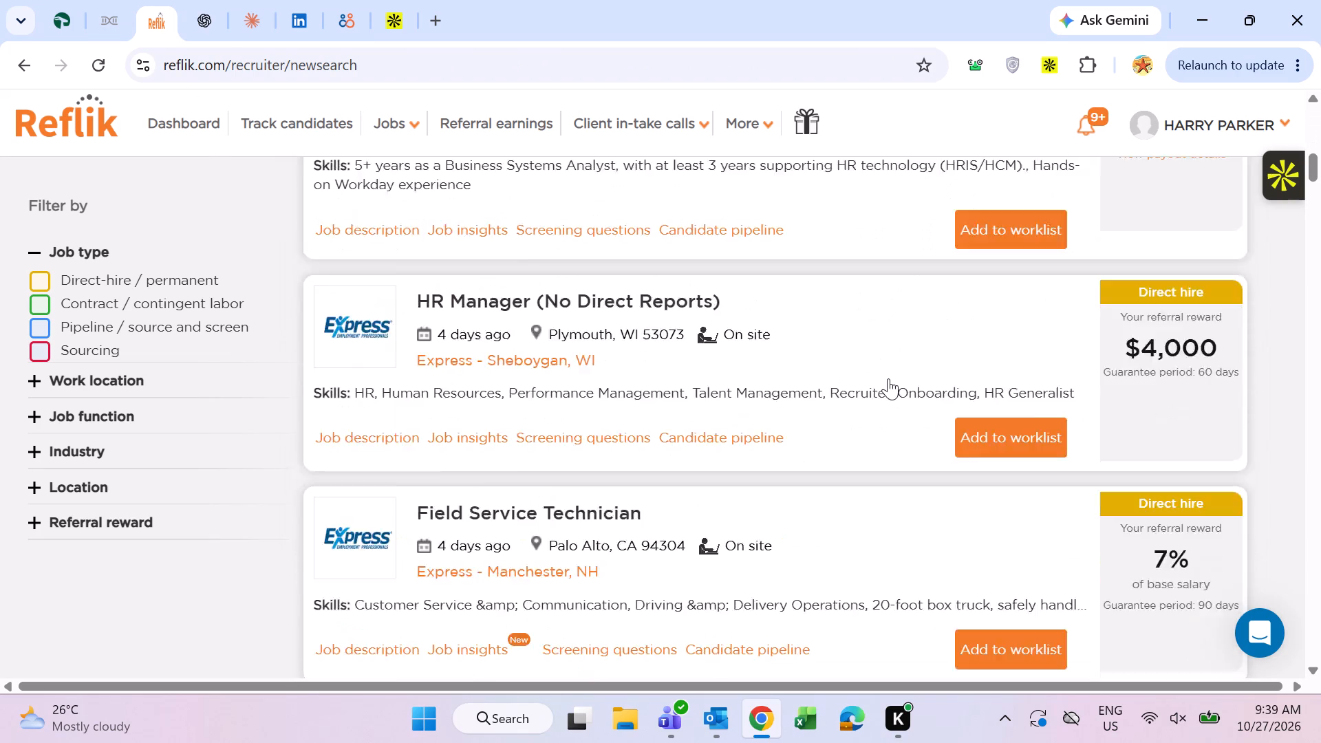
scroll(888, 378, "down", 2)
scroll(888, 378, "up", 13)
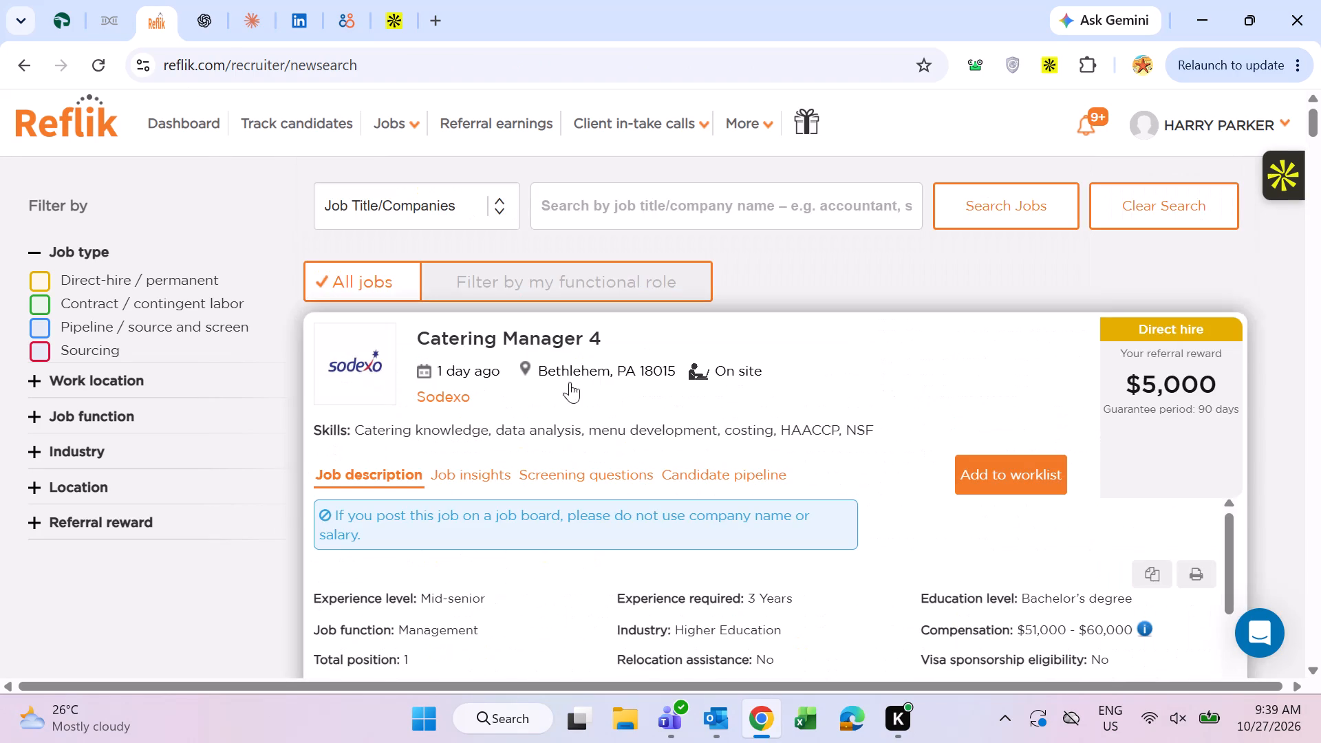
double_click(645, 369)
key("ctrl+c")
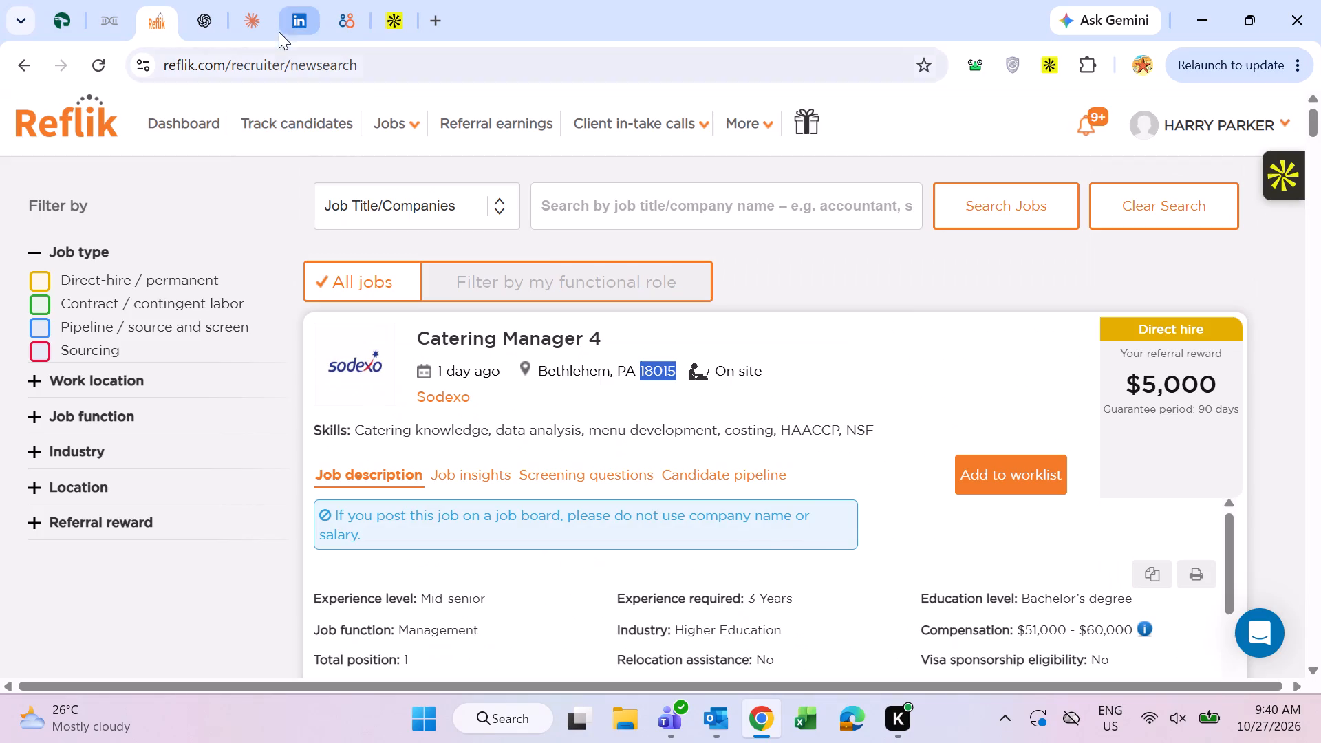
Return to the Ceipal integrated search and set its Location to BETHLEHEM, PA, 18015 using the copied ZIP code.
left_click(332, 13)
key("ctrl+v")
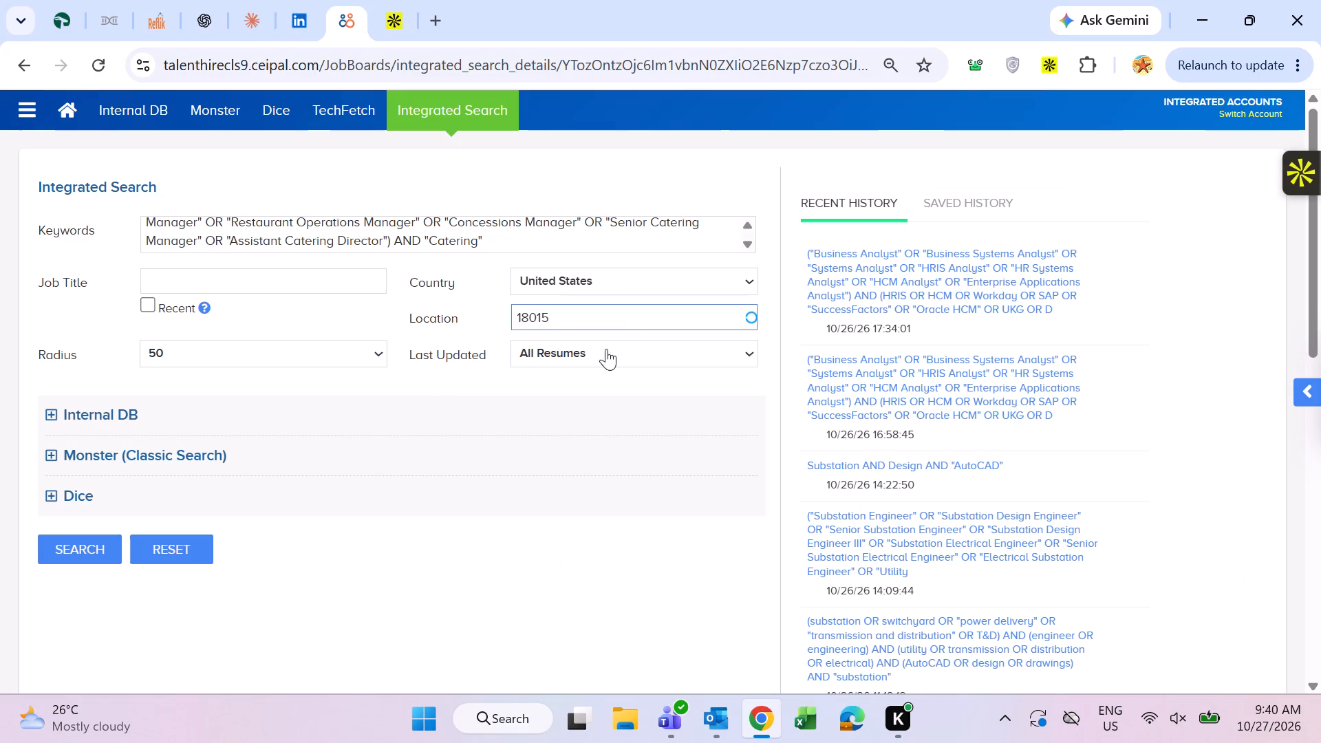
left_click(611, 363)
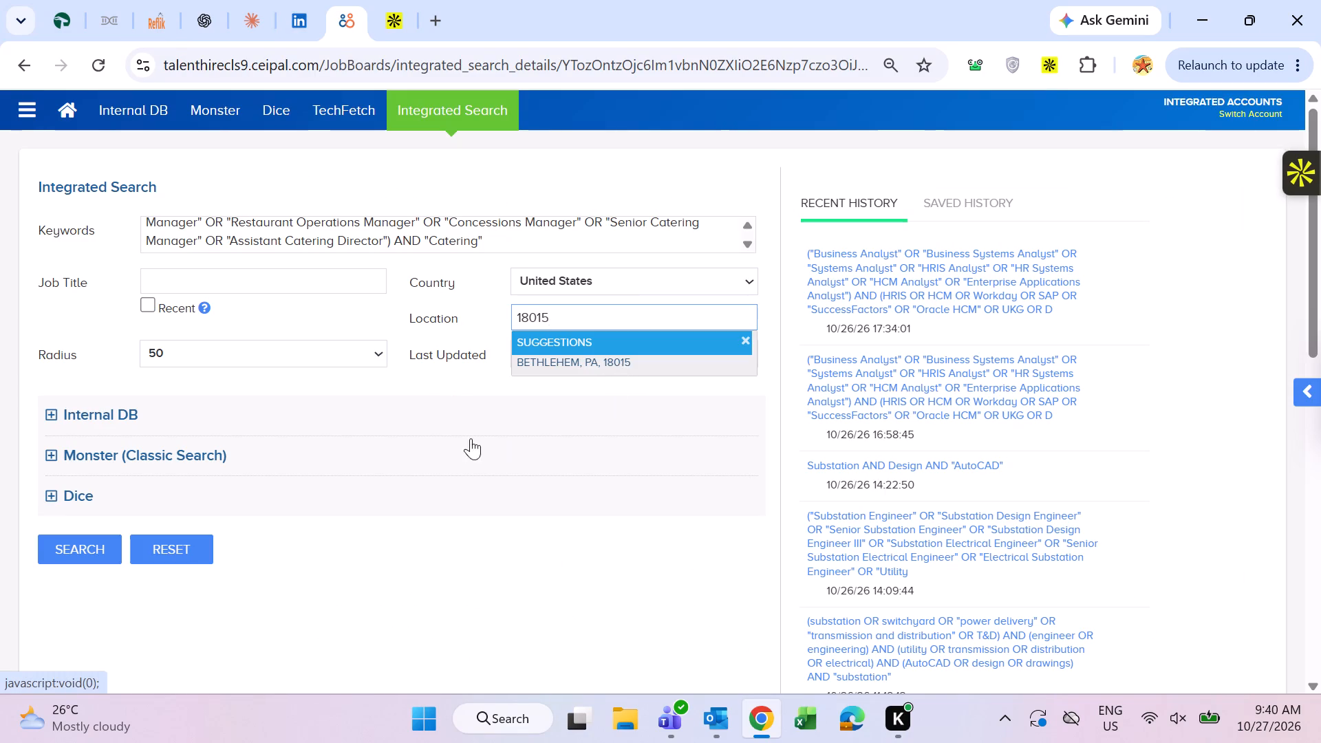
Run the integrated search with the entered catering keywords, the BETHLEHEM, PA, 18015 location and the 50 radius.
left_click(83, 553)
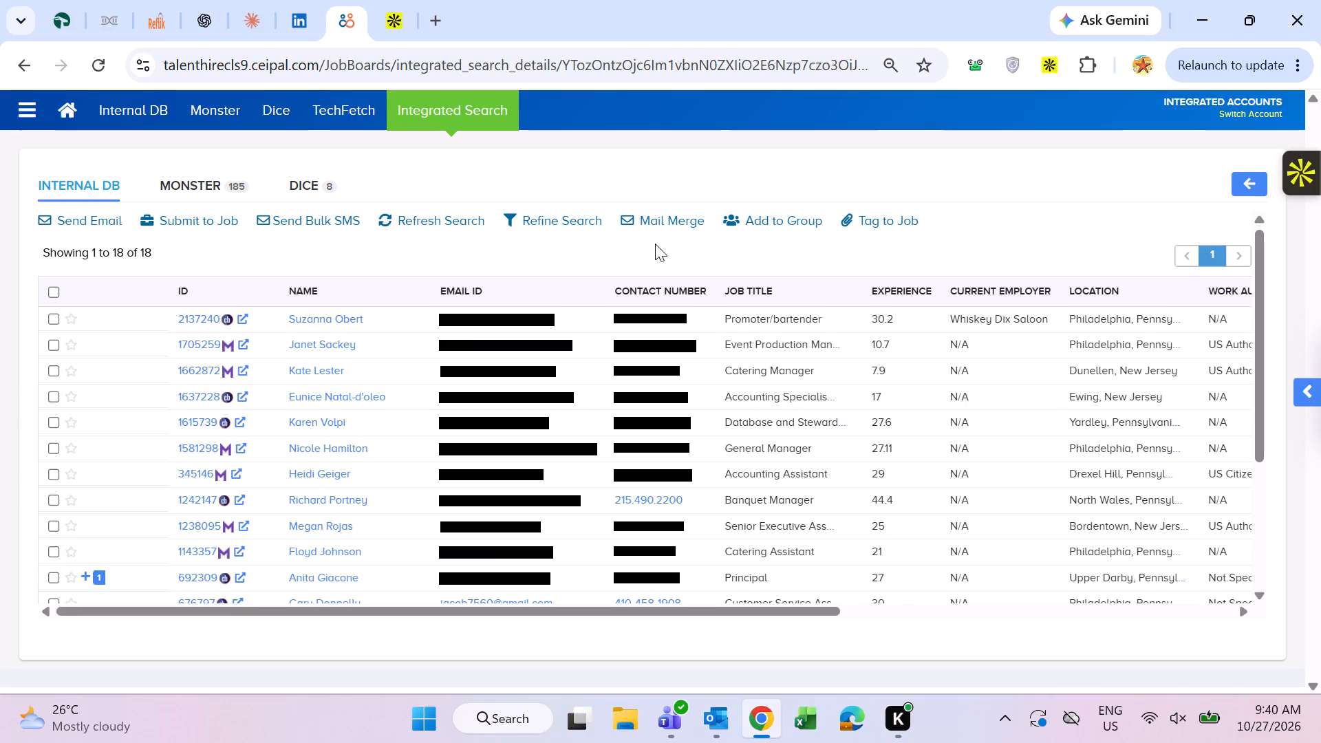
Examine the General Manager candidate's row in the Internal DB results, highlighting the job title and contact details.
double_click(746, 448)
left_click_drag(746, 448, 698, 447)
left_click(802, 449)
left_click_drag(802, 449, 717, 444)
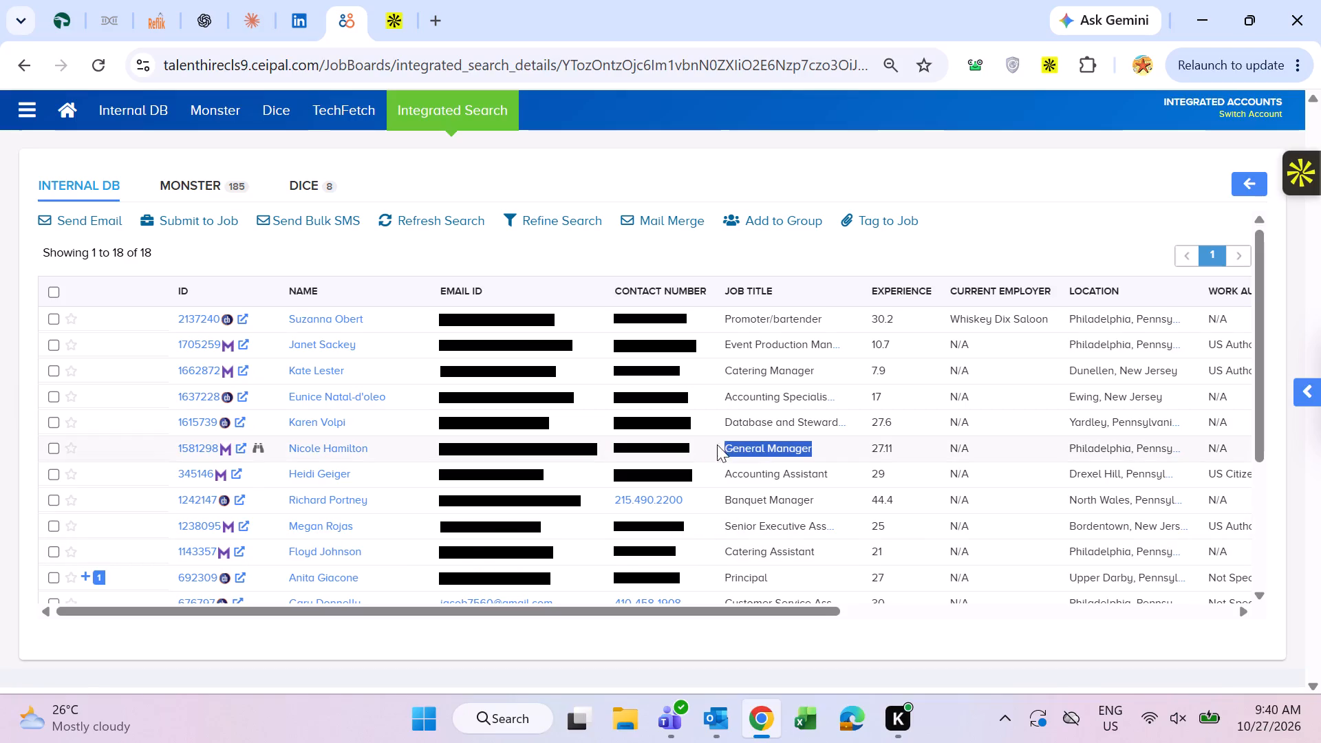
left_click_drag(717, 444, 592, 449)
left_click(819, 466)
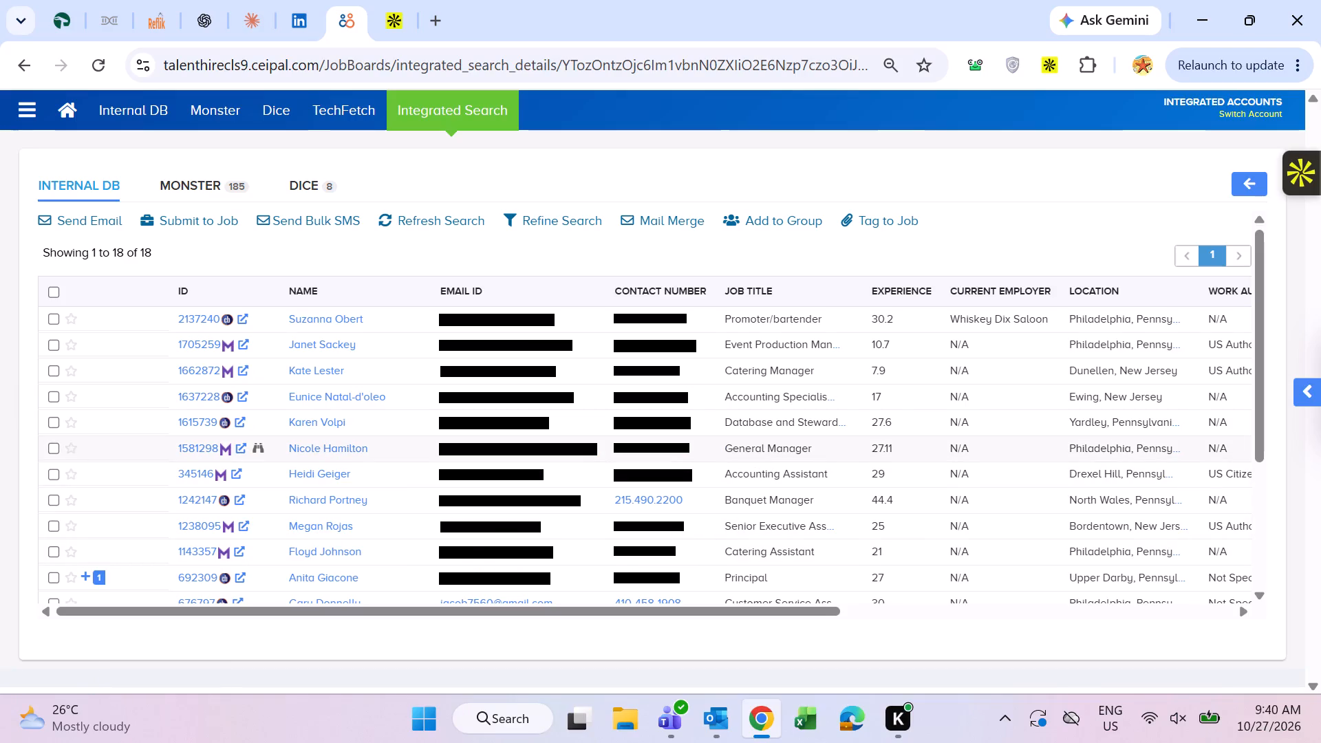
left_click_drag(839, 453, 513, 451)
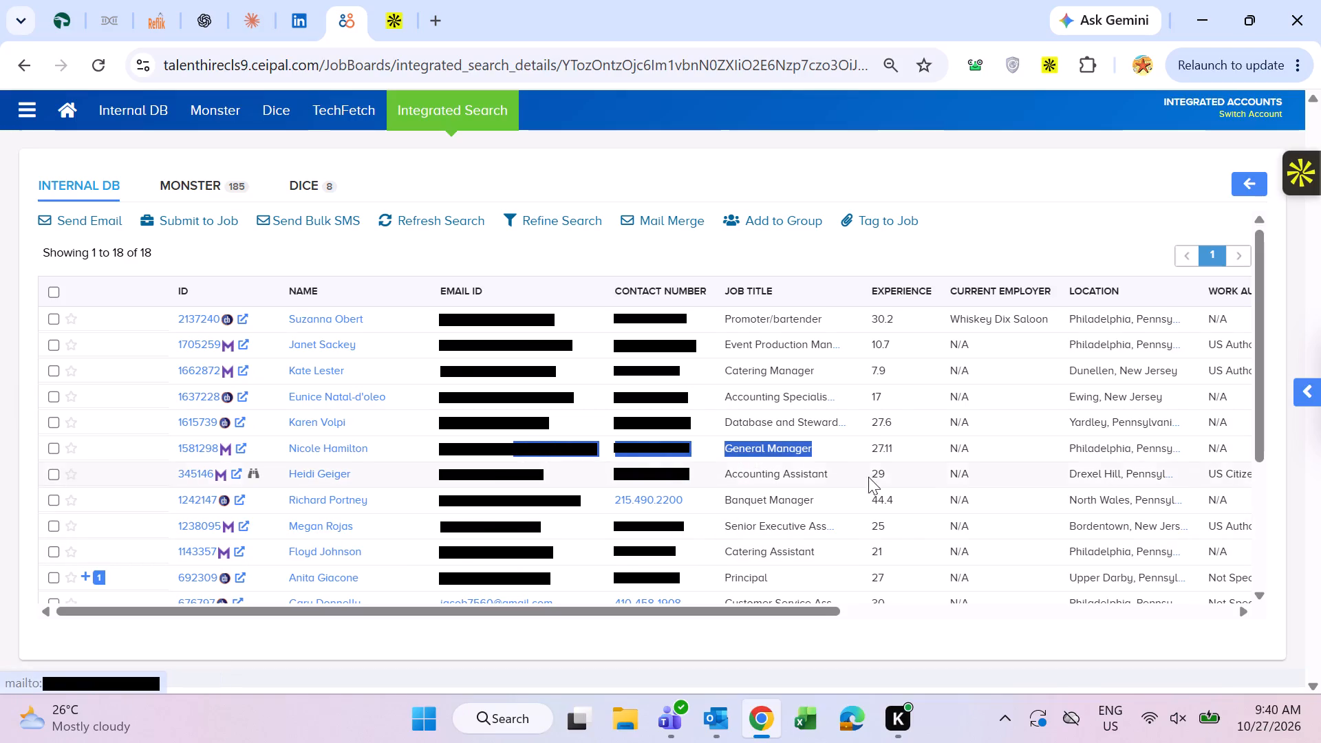
left_click(848, 453)
left_click_drag(835, 445, 511, 447)
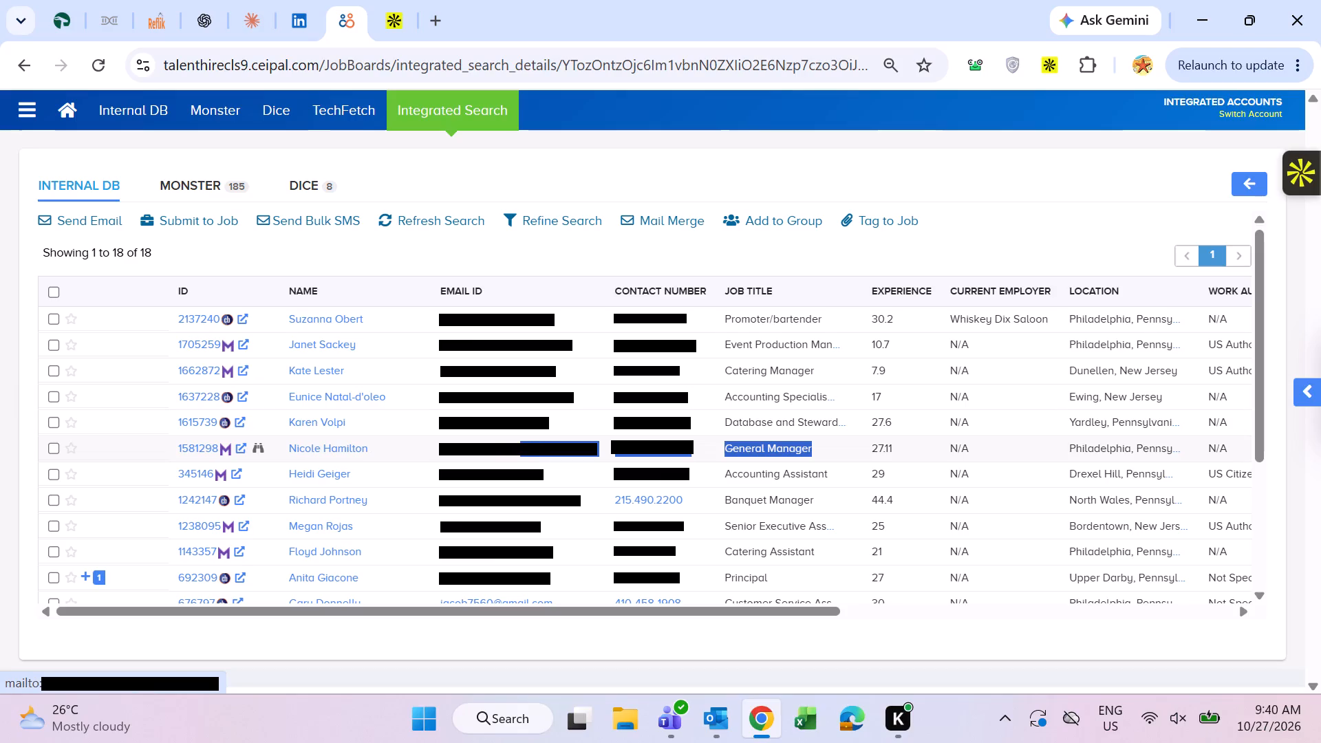
left_click_drag(511, 447, 516, 448)
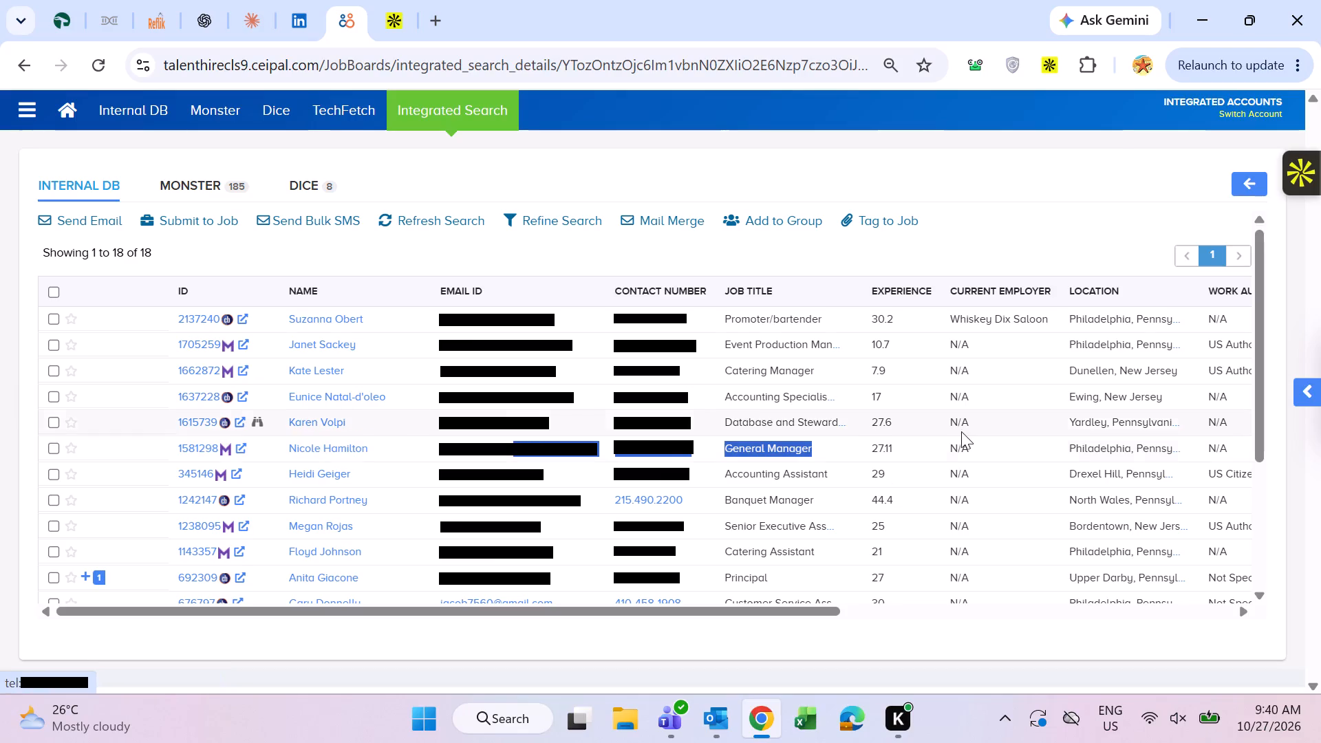
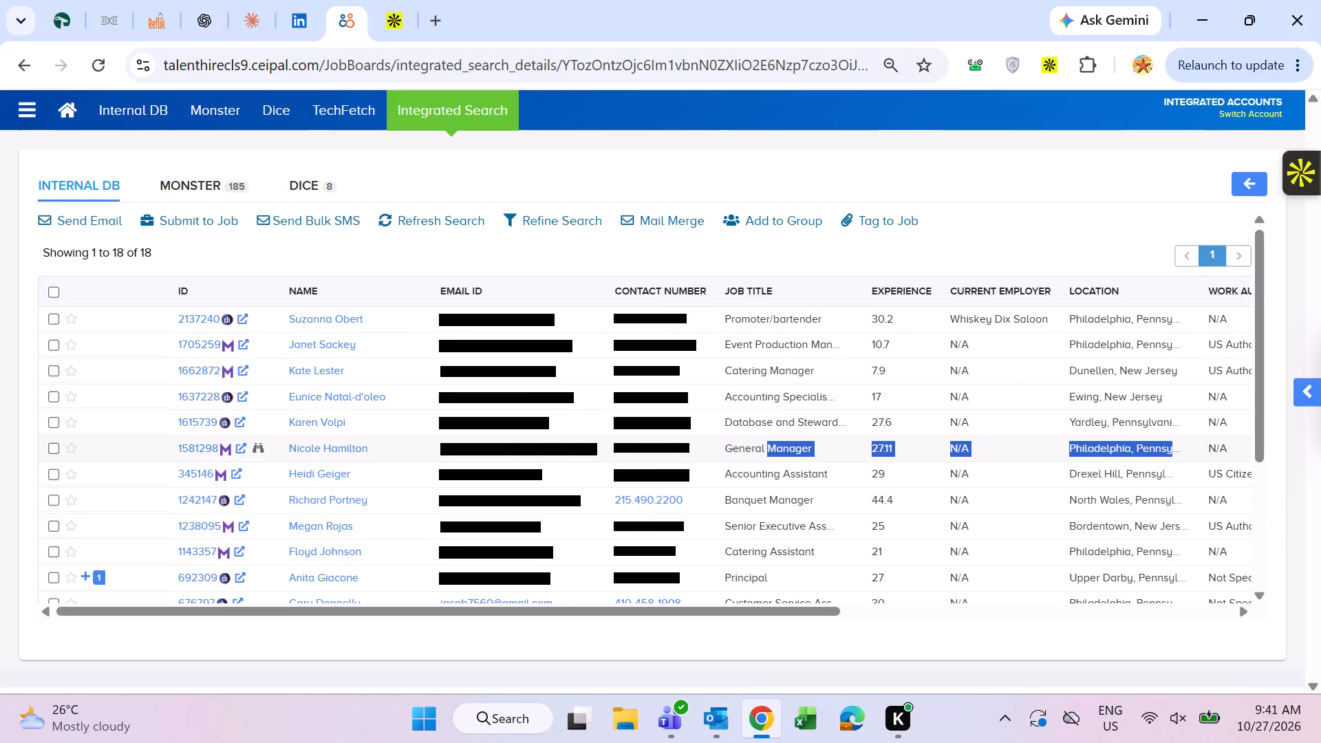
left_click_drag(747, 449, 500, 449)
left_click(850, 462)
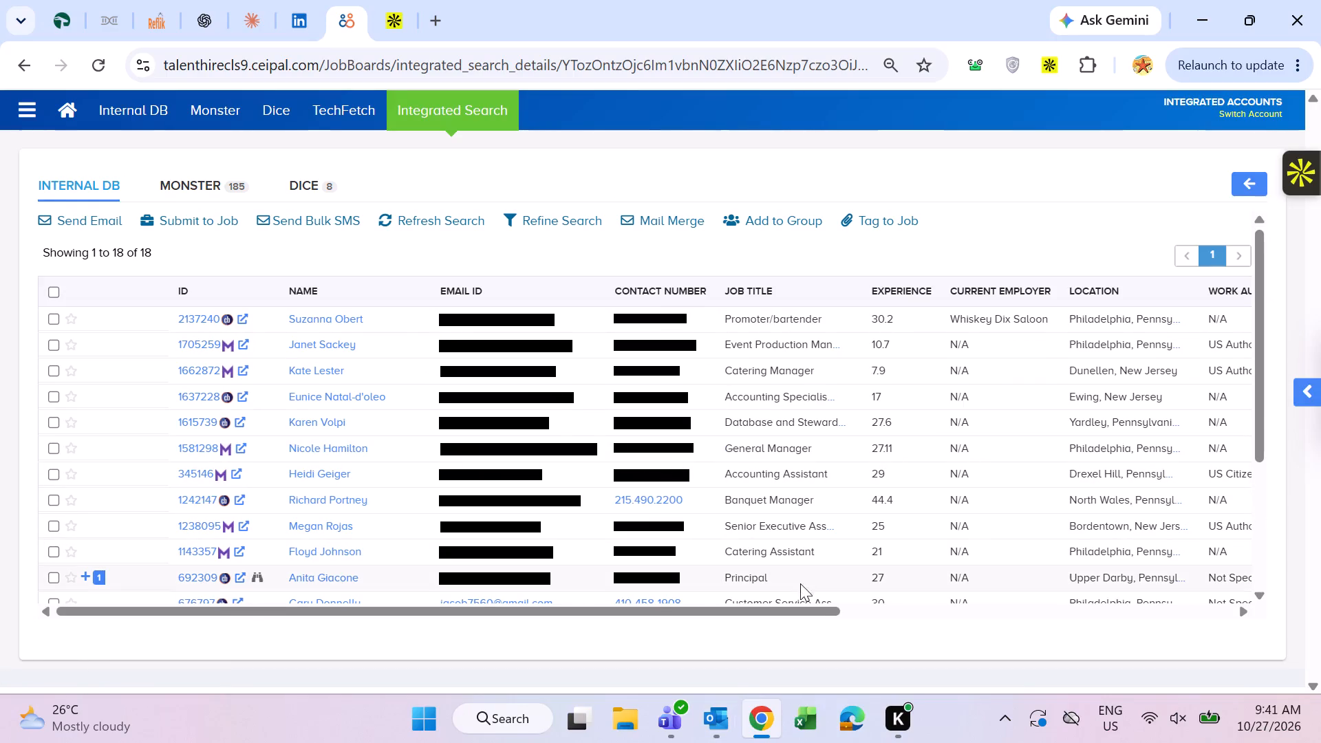
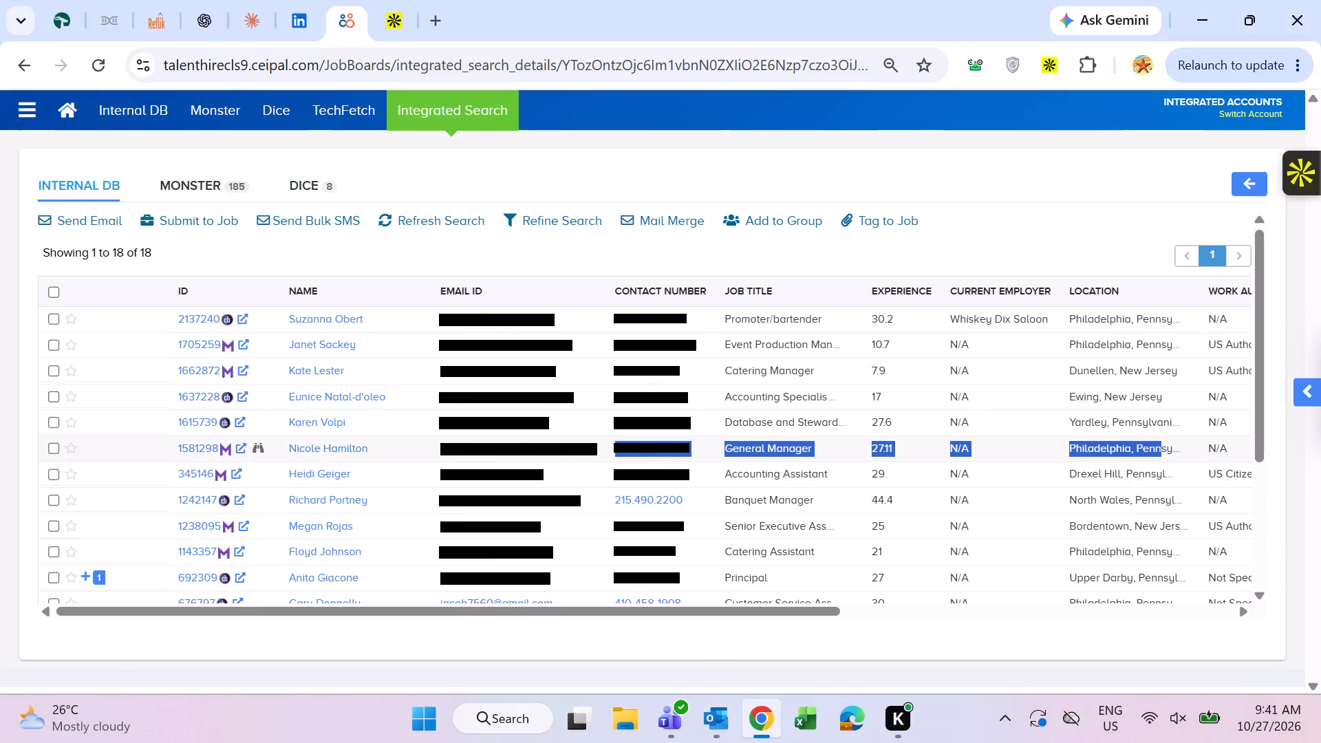
Review the General Manager candidate's job title, experience, current employer and location in the Internal DB results.
left_click_drag(1161, 445, 1161, 445)
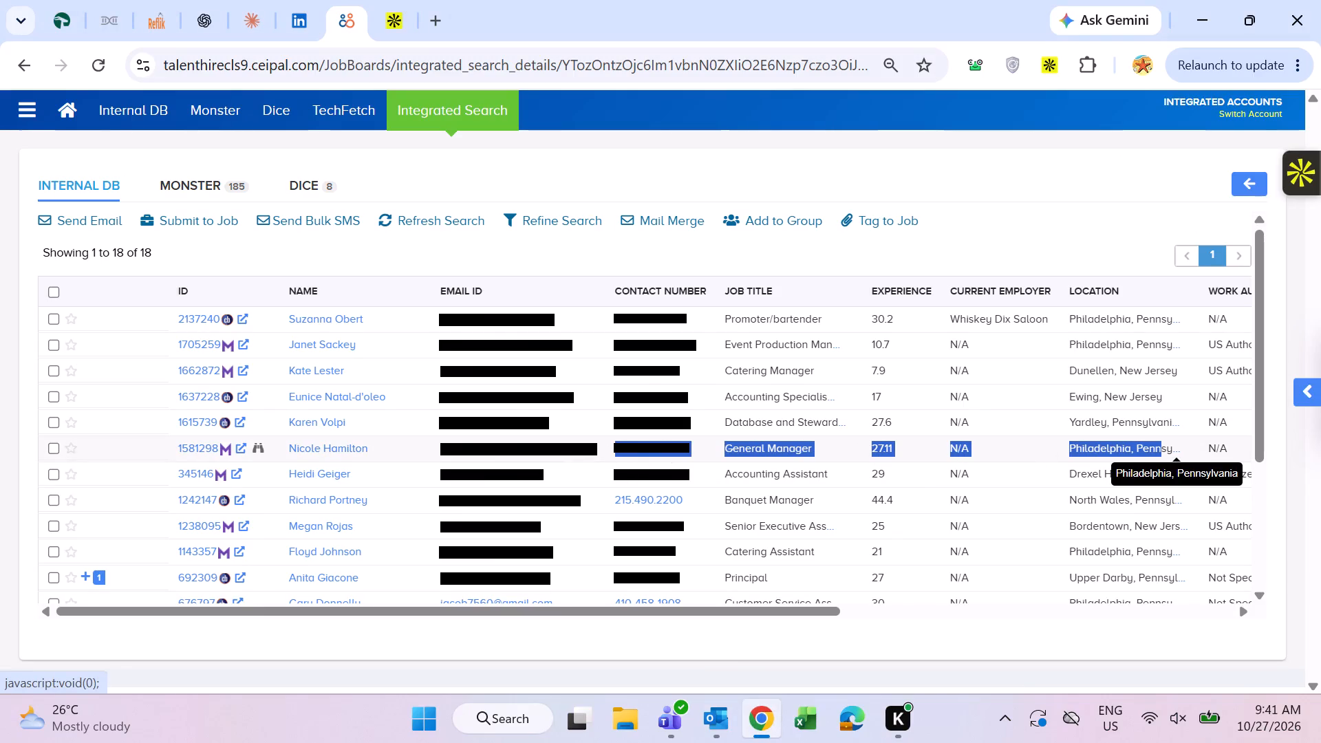
left_click_drag(1161, 445, 1171, 445)
left_click(1155, 484)
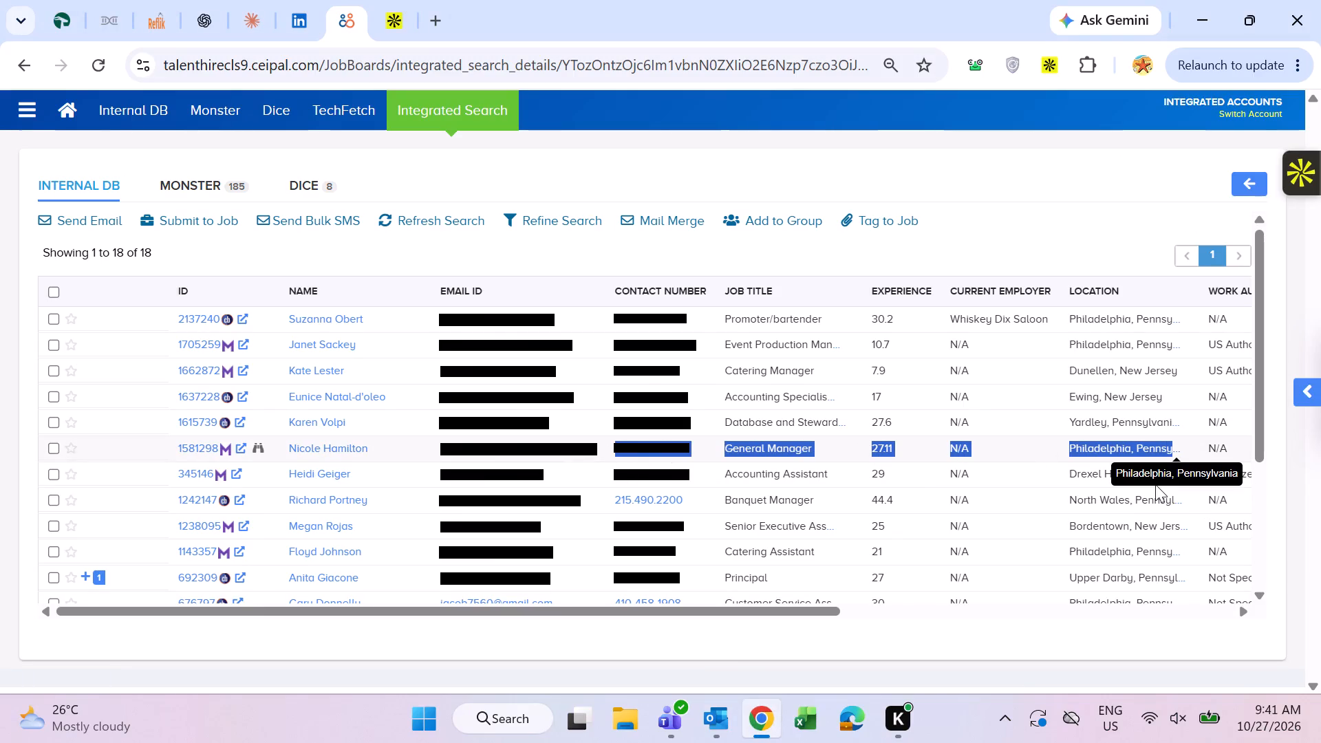
triple_click(1058, 452)
double_click(1144, 453)
left_click_drag(1144, 453, 662, 453)
left_click(790, 445)
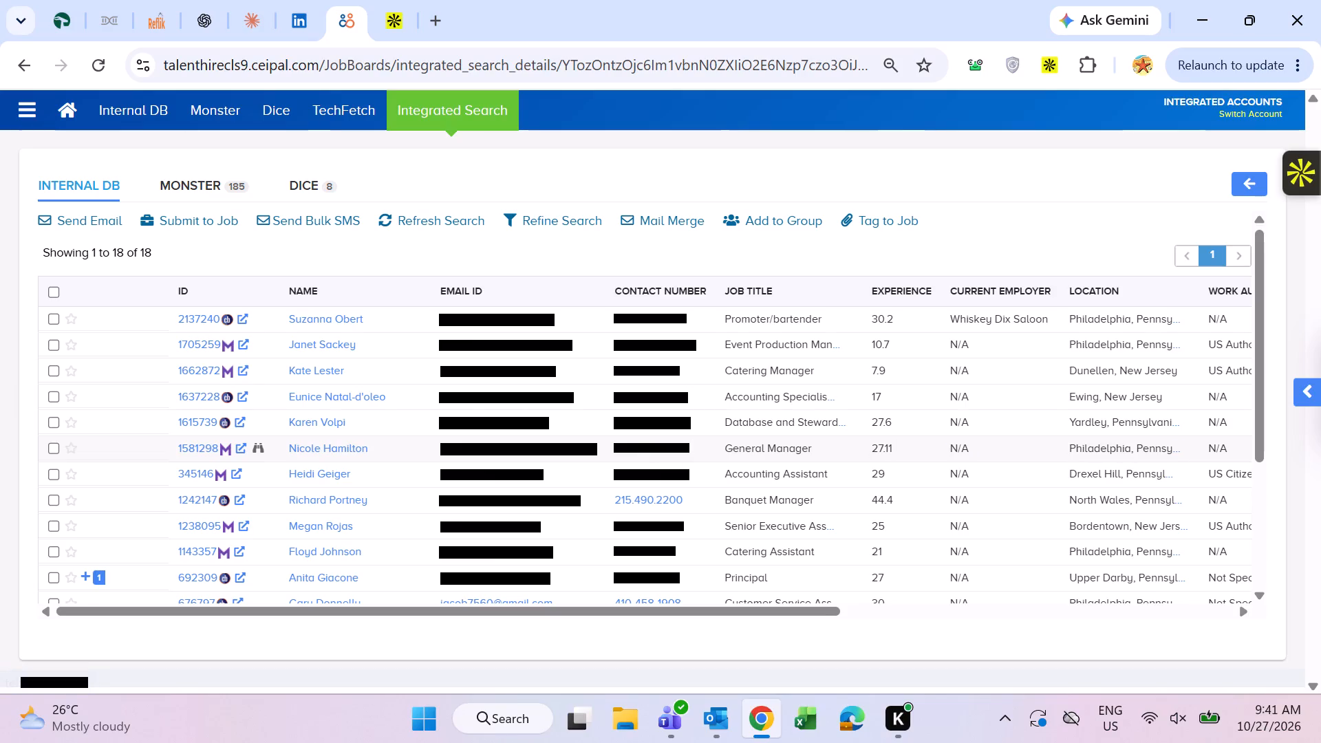
left_click(747, 449)
left_click_drag(747, 449, 1174, 451)
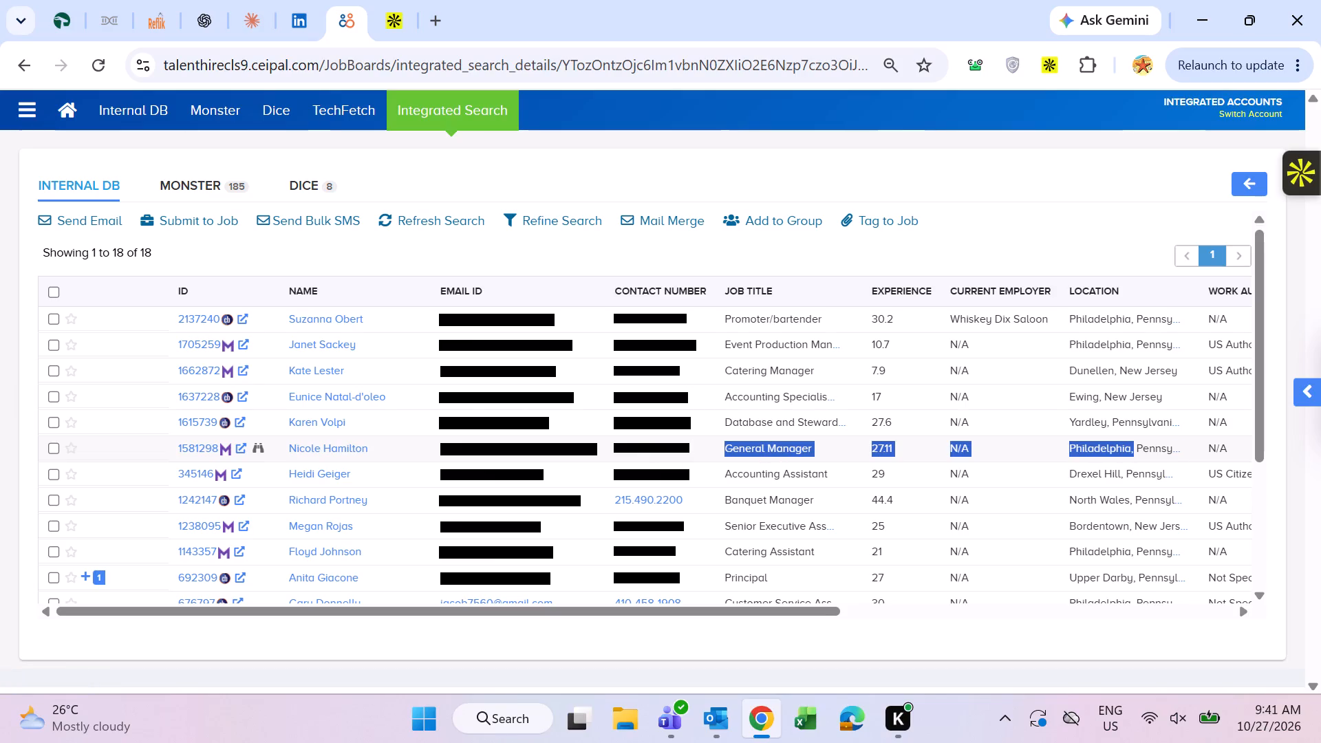
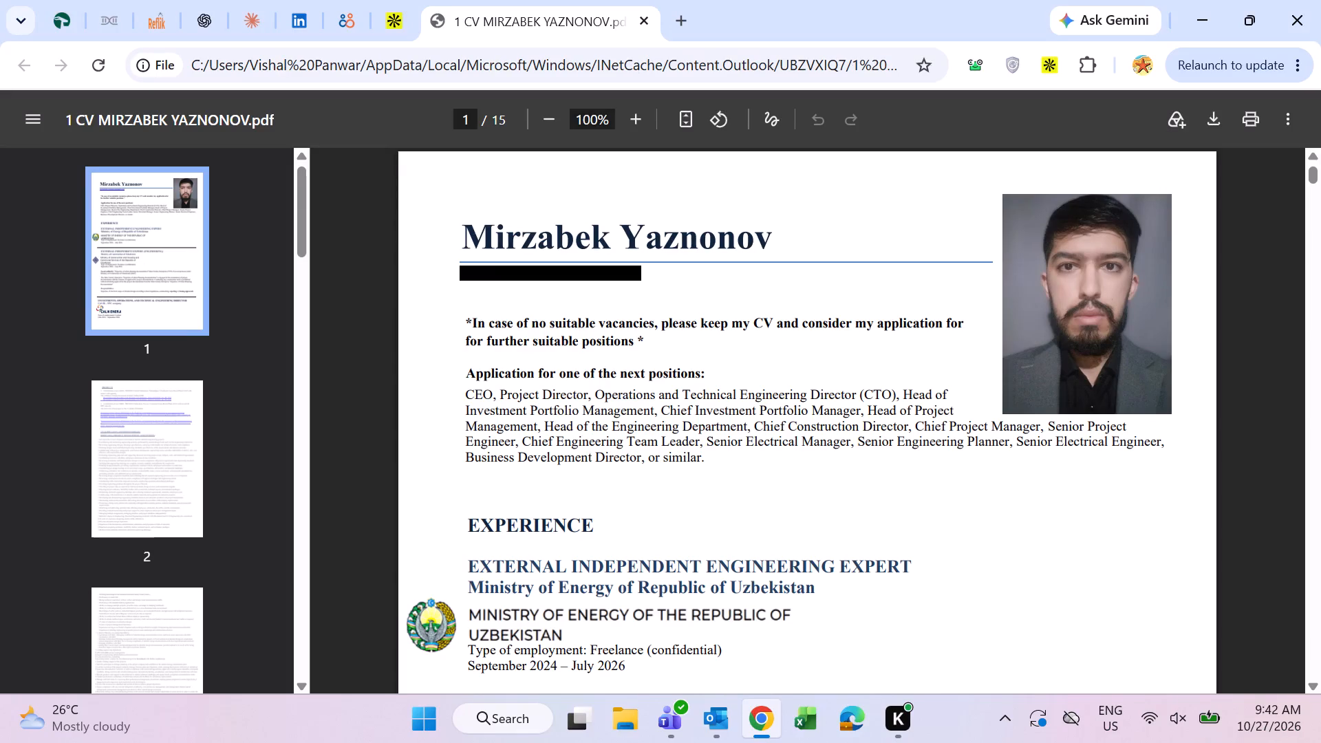
Examine the engineering candidate's CV PDF, covering the positions applied for and the first entries of the Experience section.
left_click_drag(666, 411, 697, 448)
left_click(725, 438)
scroll(725, 433, "down", 3)
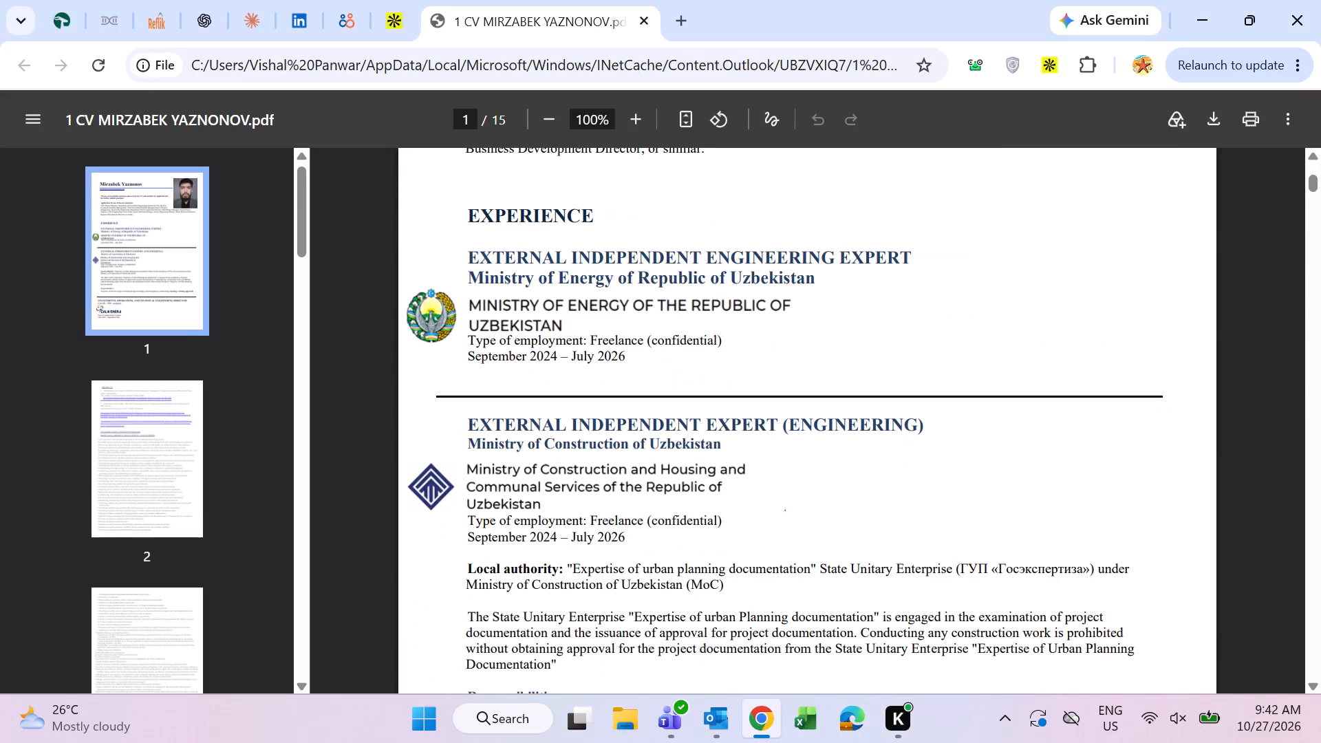
left_click_drag(493, 325, 588, 362)
left_click_drag(678, 478, 699, 555)
left_click_drag(709, 584, 665, 537)
left_click(665, 537)
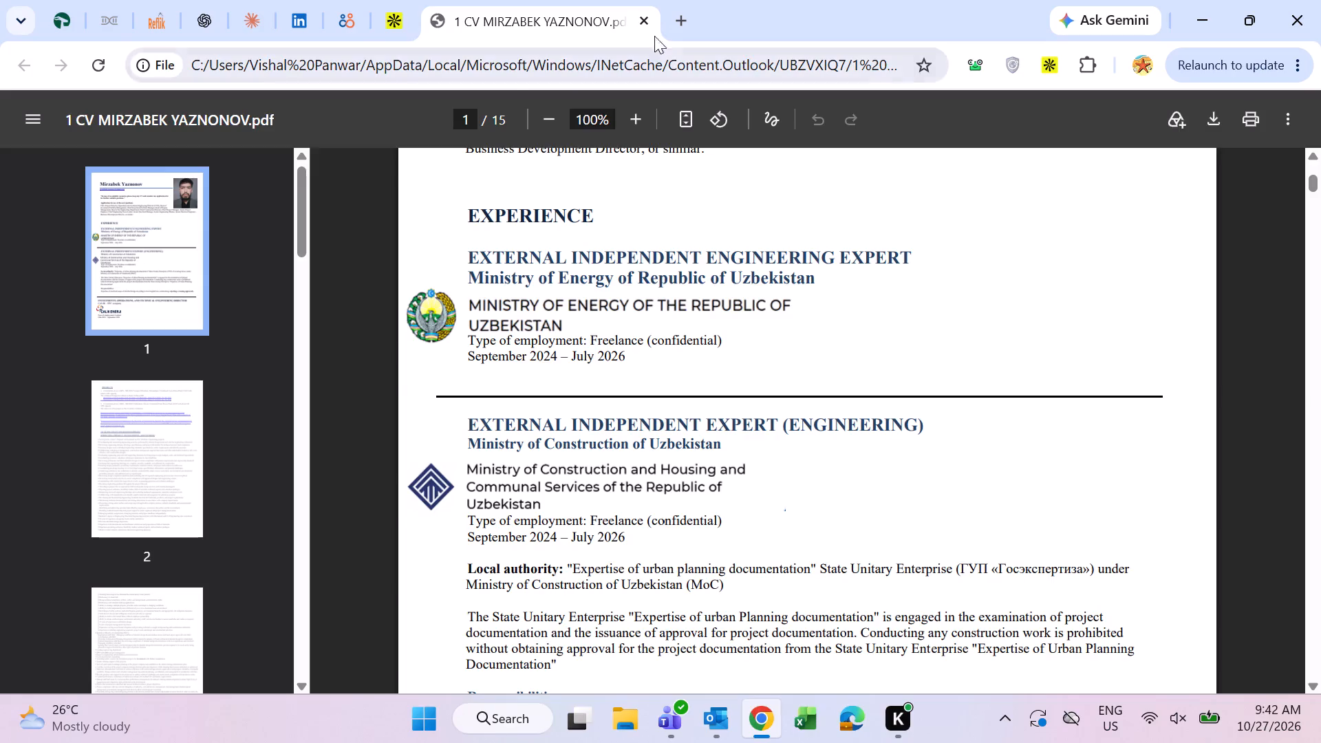
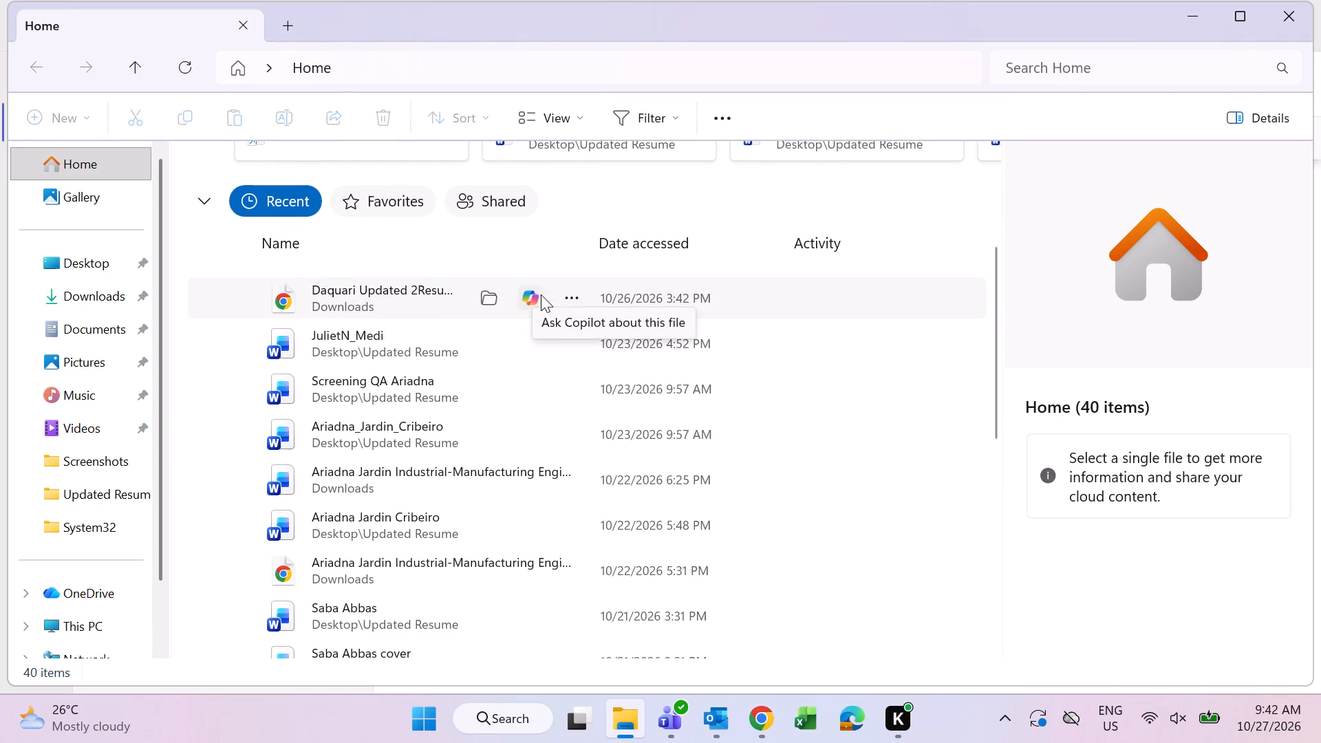
Open the most recently accessed résumé PDF from File Explorer in Chrome and review the electrical engineer's experience and education.
left_click(569, 294)
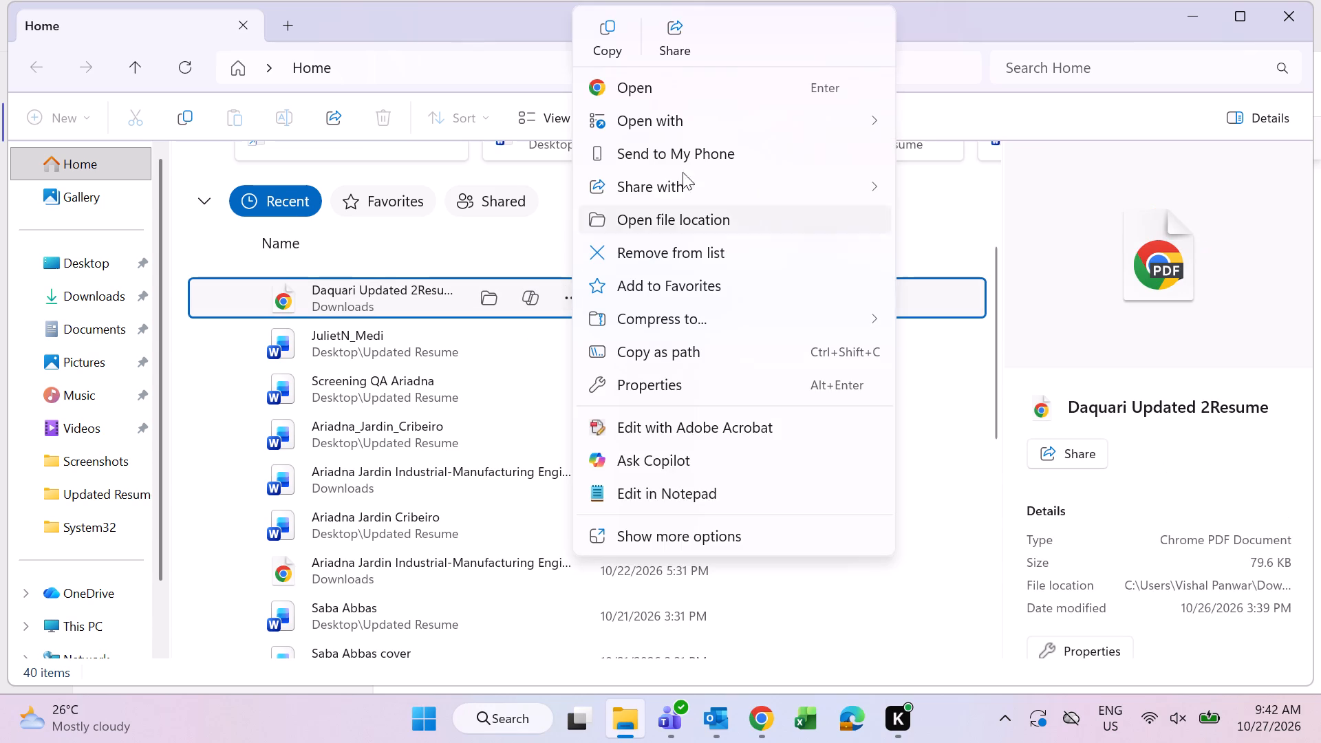
left_click(663, 90)
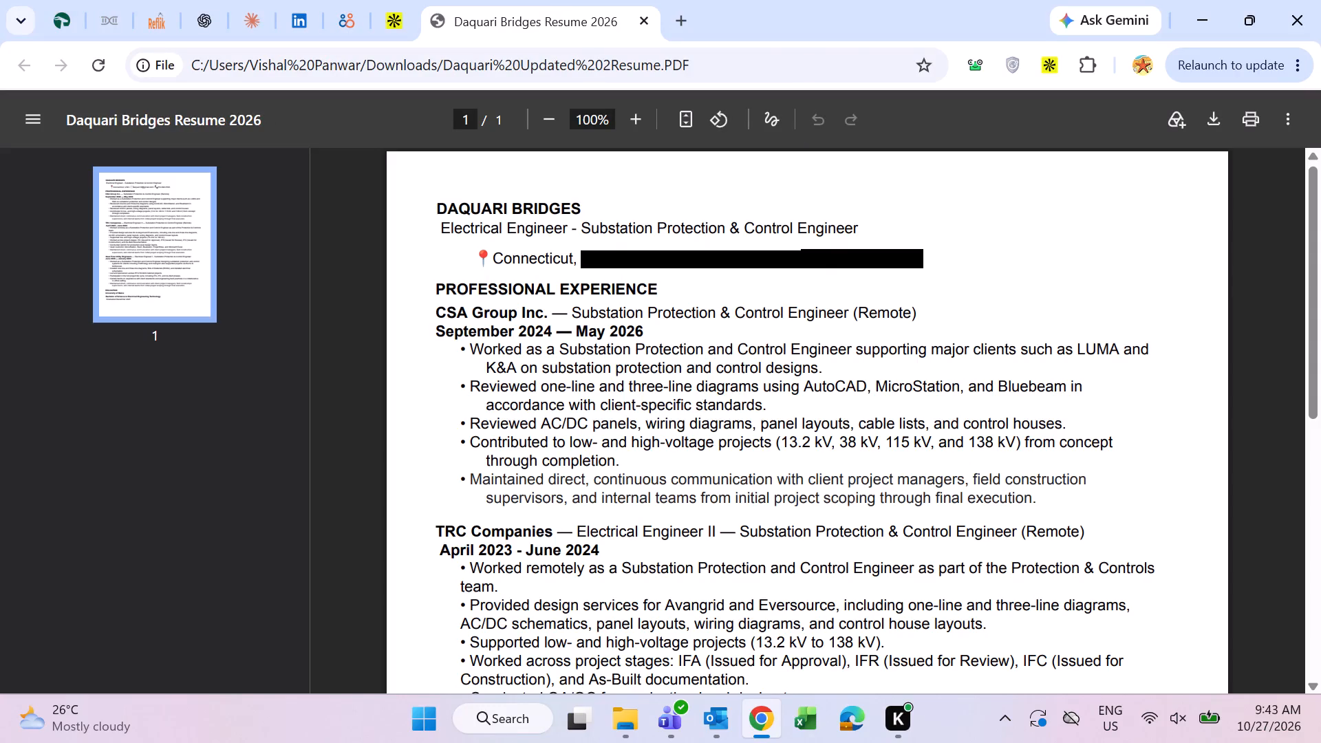
scroll(762, 396, "down", 12)
scroll(762, 395, "up", 3)
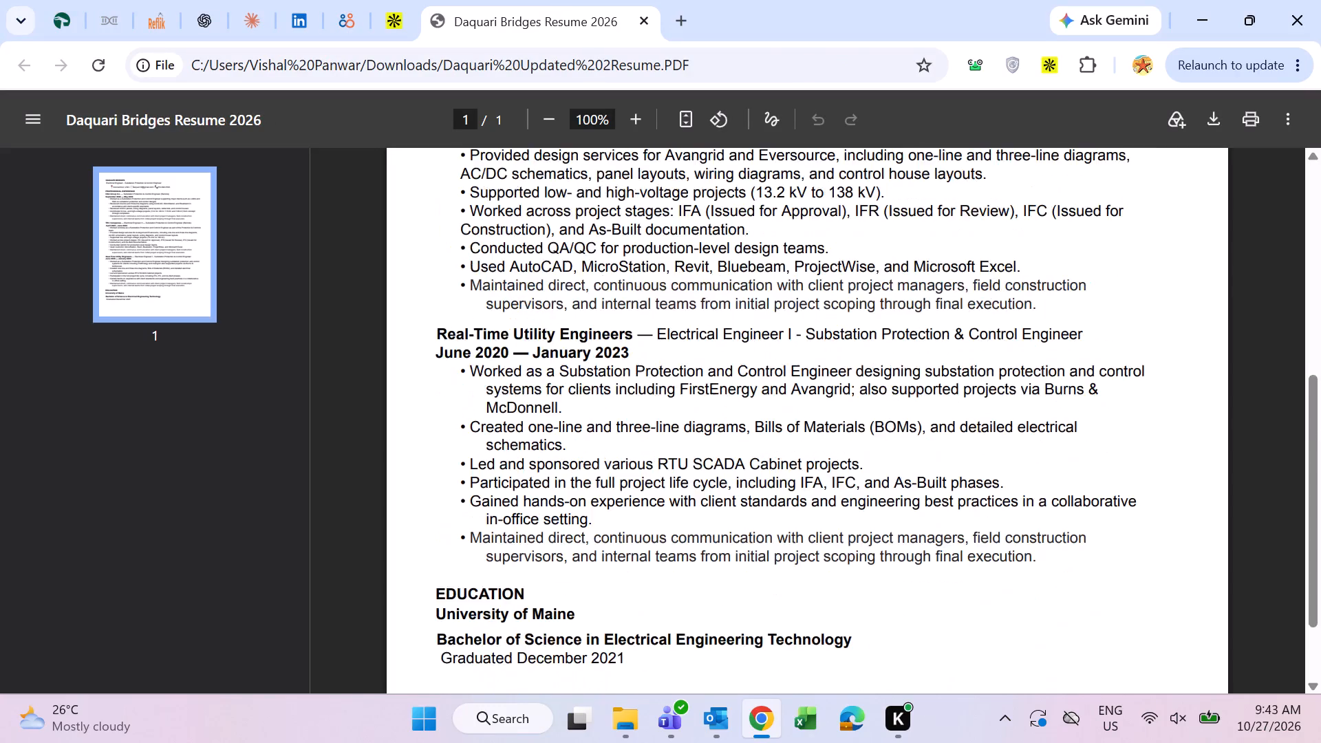
scroll(762, 395, "up", 7)
left_click_drag(743, 222, 750, 224)
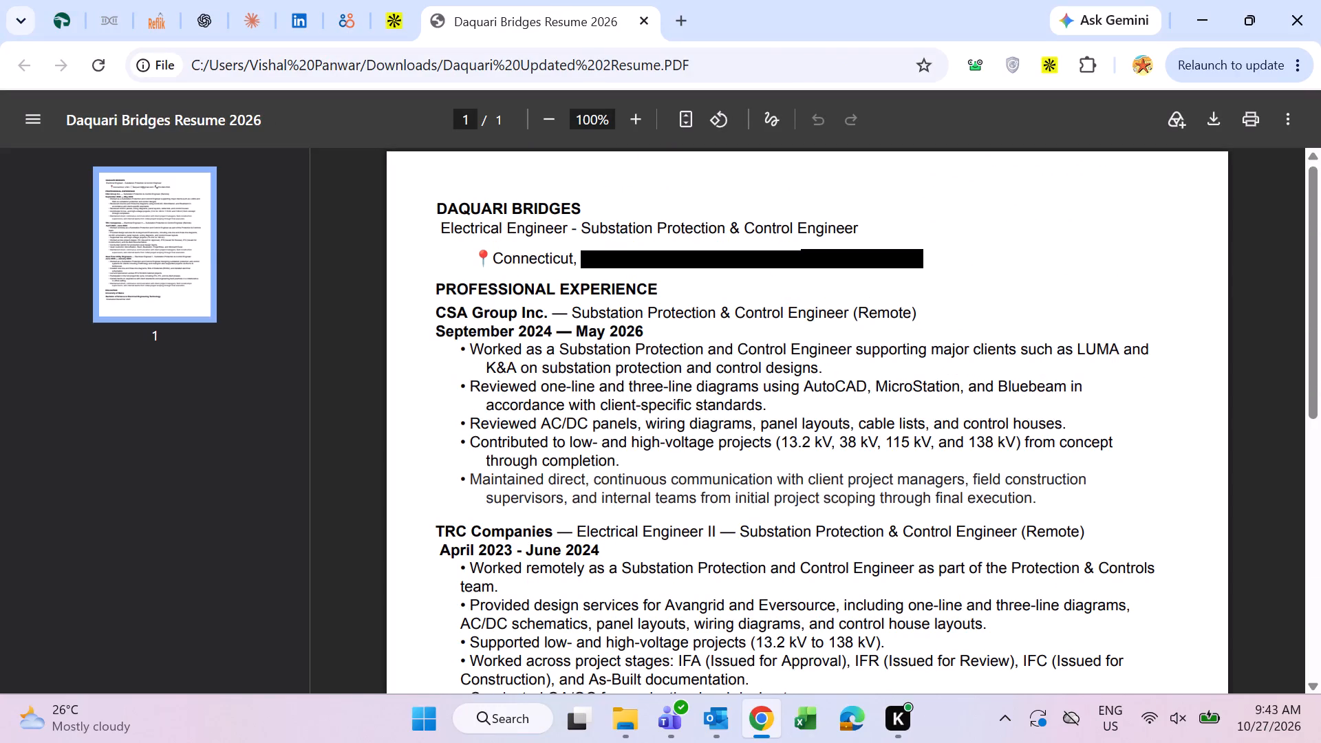
left_click_drag(750, 224, 922, 224)
left_click(843, 345)
key("alt+Tab")
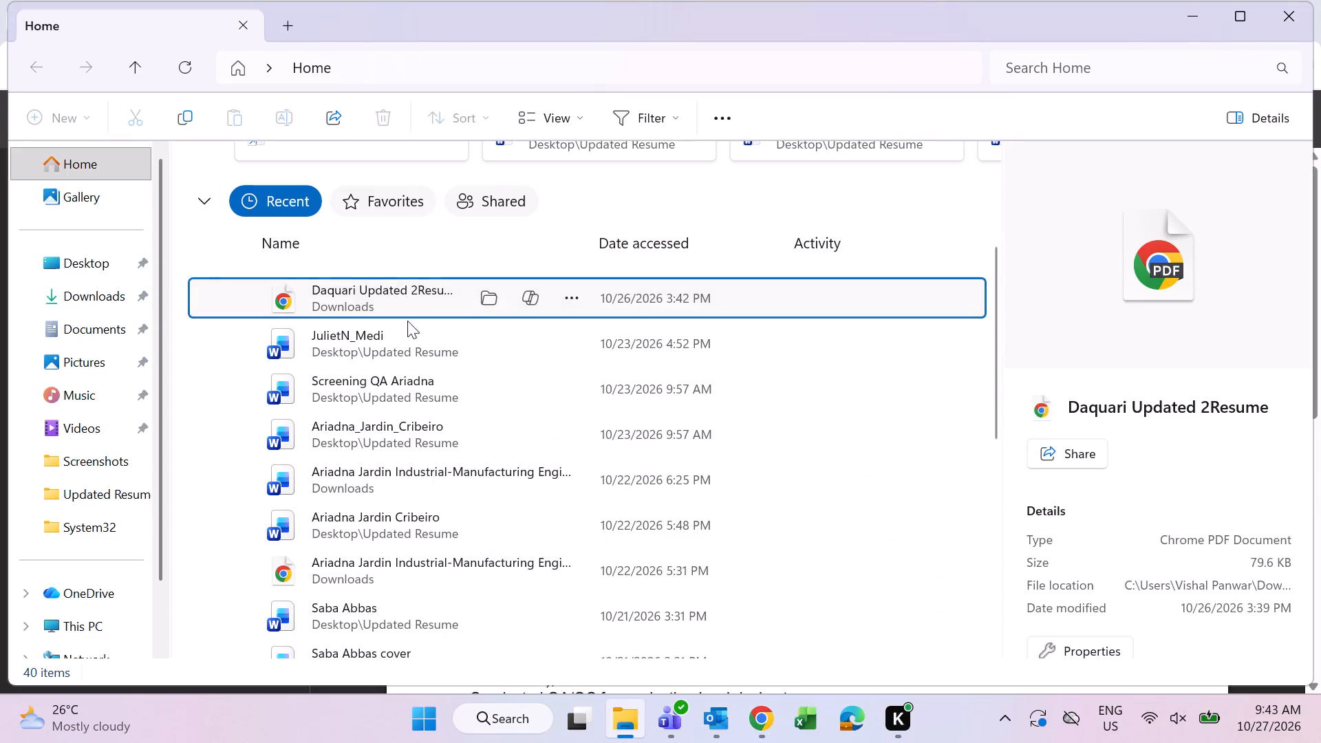
key("alt+Tab")
left_click_drag(732, 310, 1139, 350)
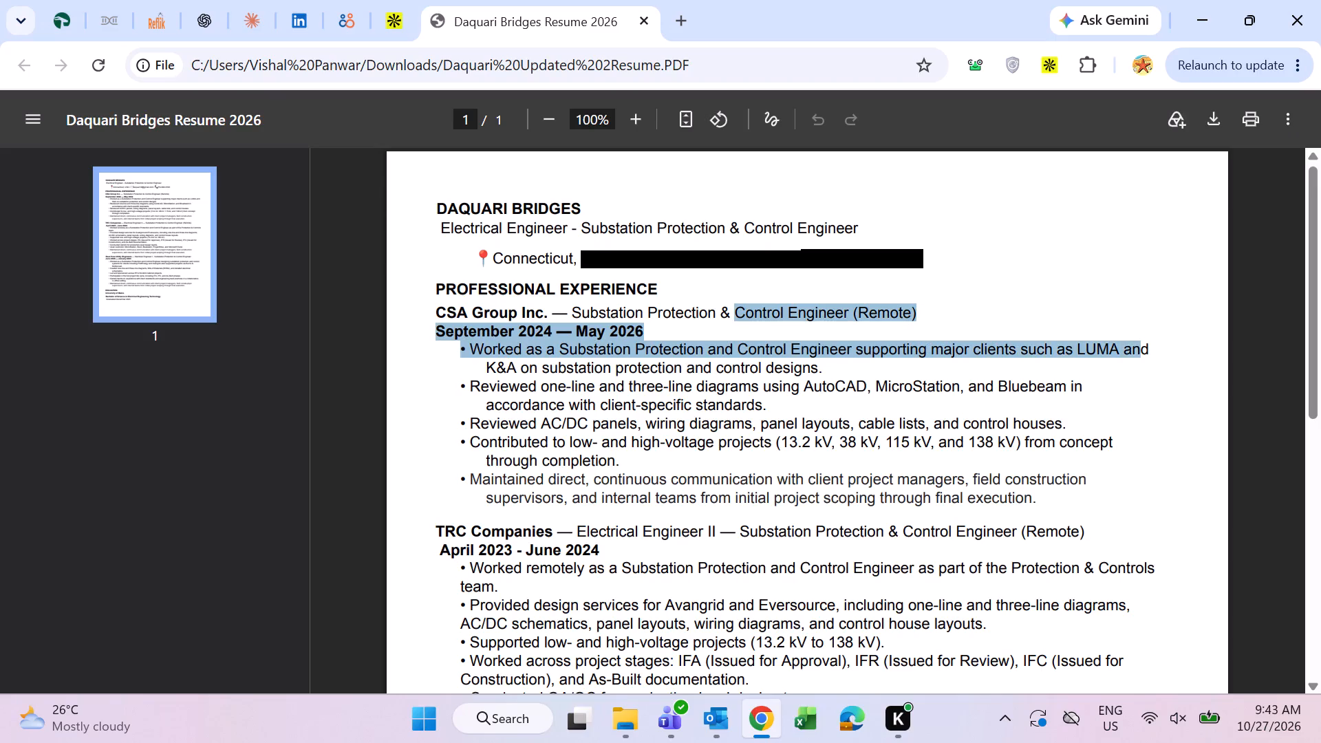
left_click_drag(1139, 350, 1146, 349)
left_click(1147, 349)
key("alt+Tab")
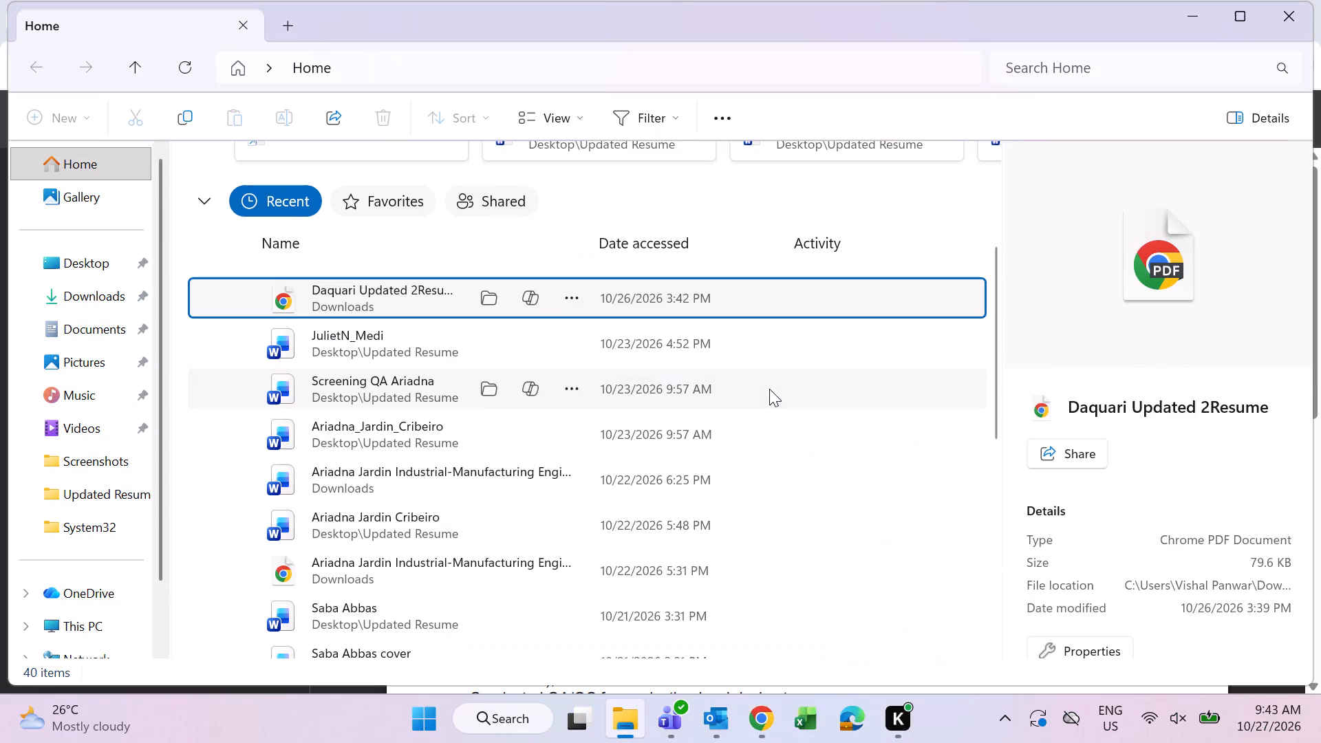
left_click(773, 712)
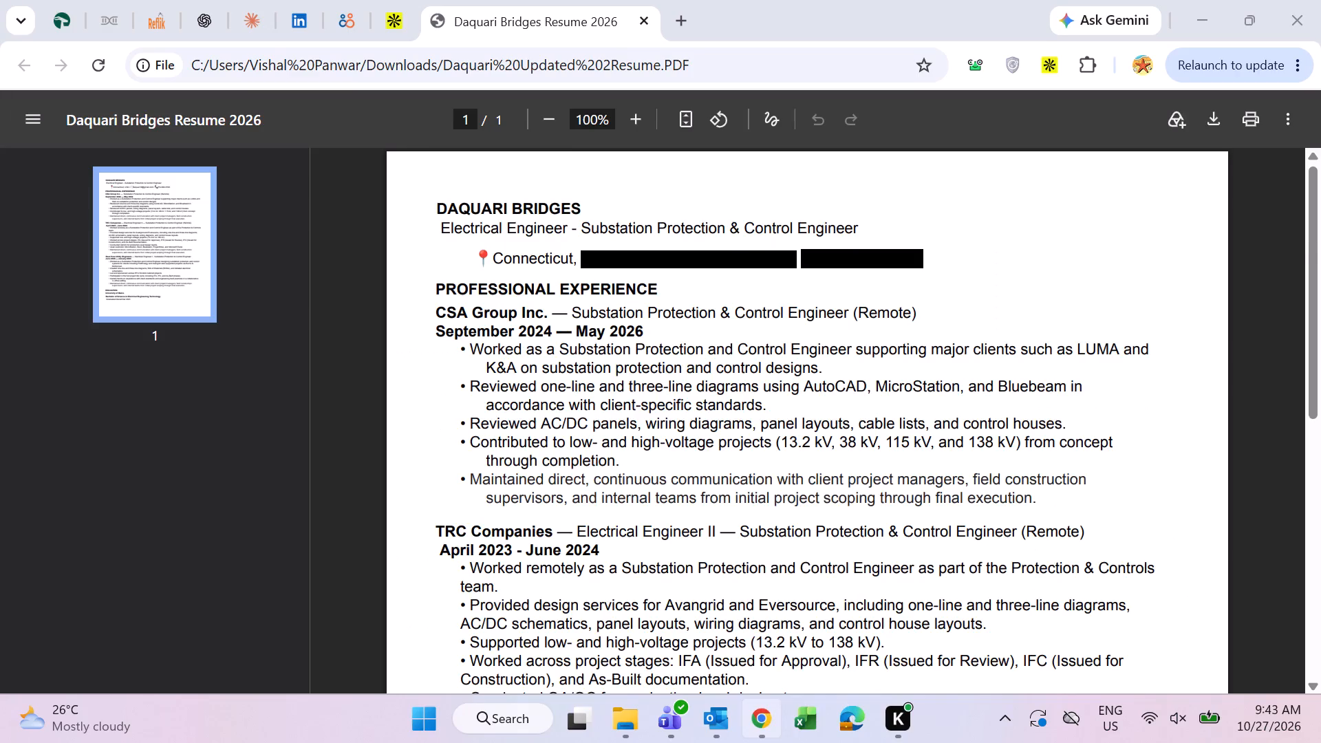
scroll(741, 446, "down", 2)
scroll(741, 446, "up", 3)
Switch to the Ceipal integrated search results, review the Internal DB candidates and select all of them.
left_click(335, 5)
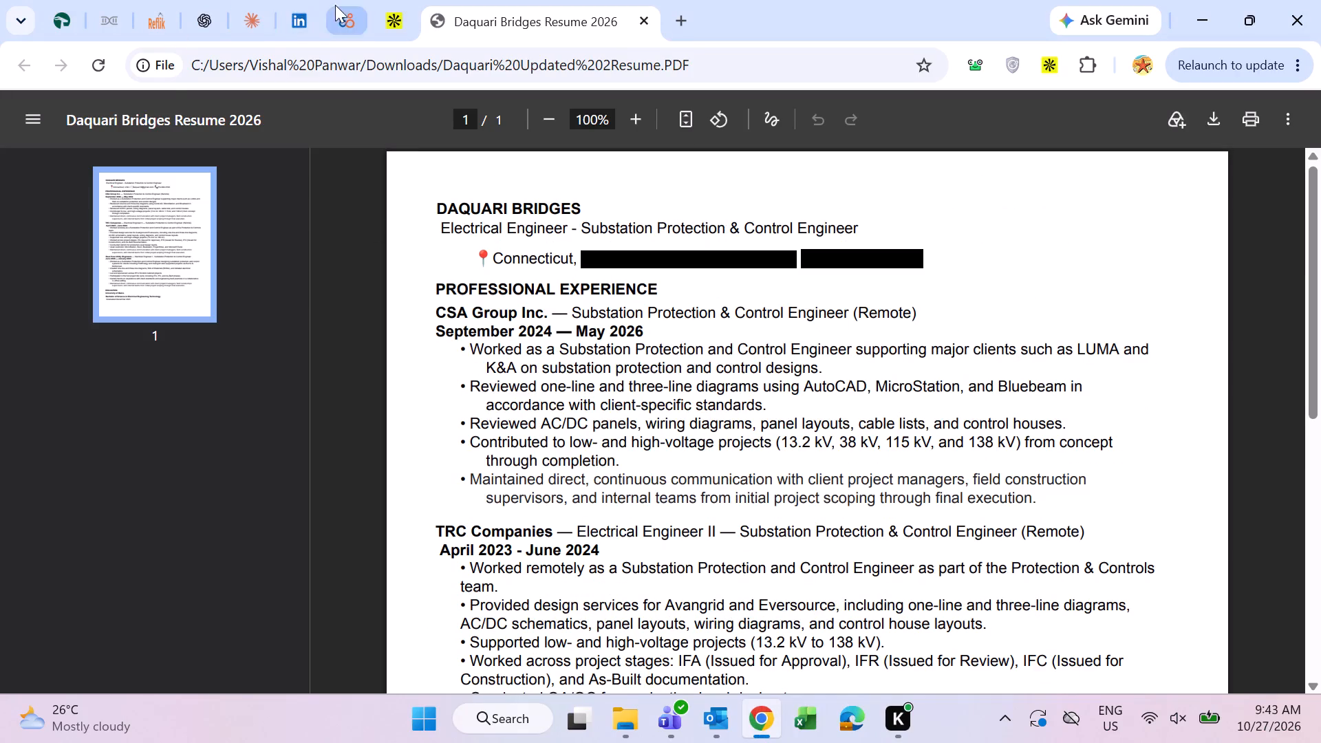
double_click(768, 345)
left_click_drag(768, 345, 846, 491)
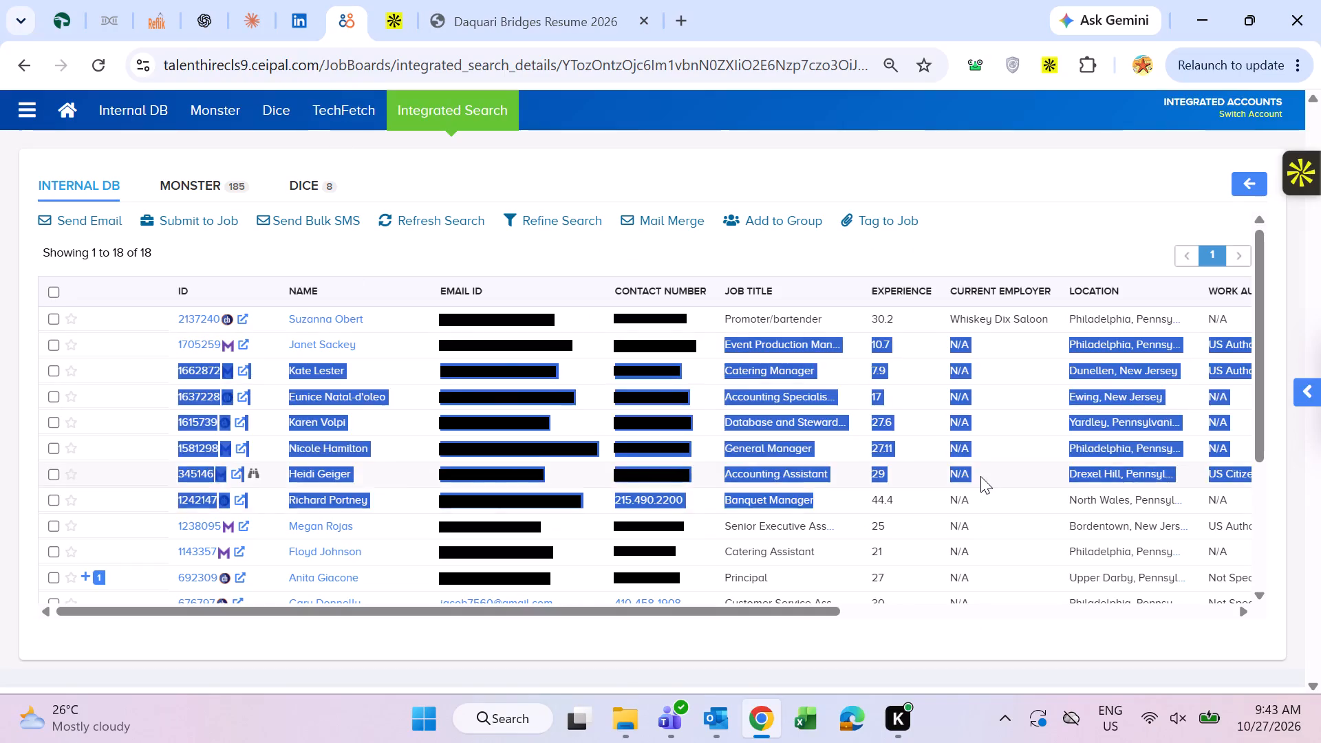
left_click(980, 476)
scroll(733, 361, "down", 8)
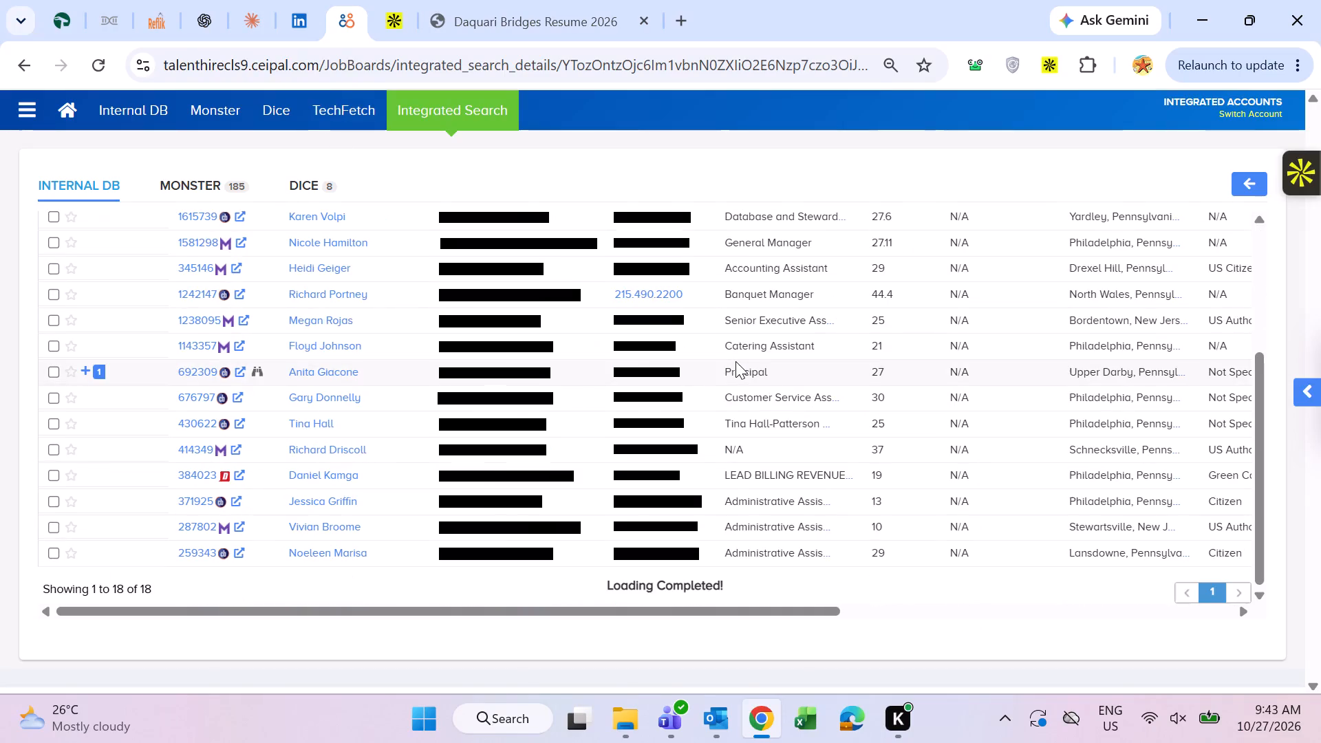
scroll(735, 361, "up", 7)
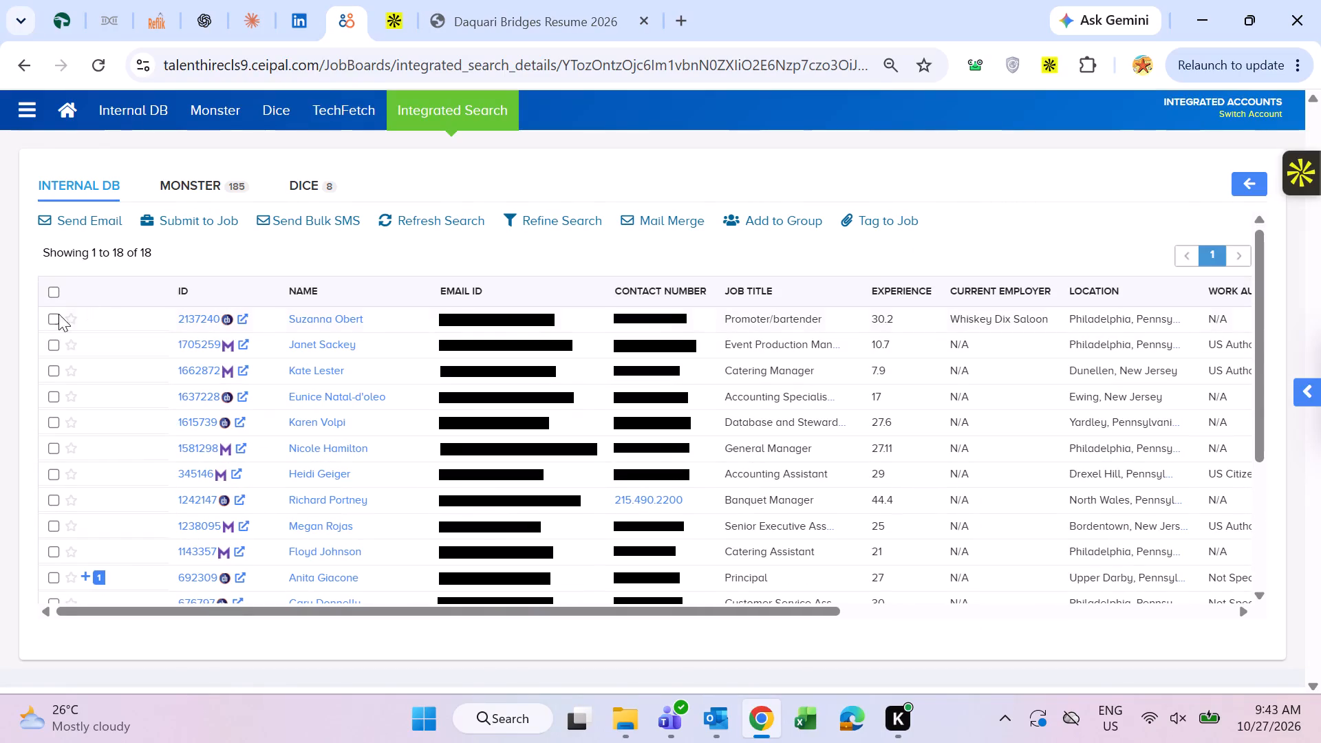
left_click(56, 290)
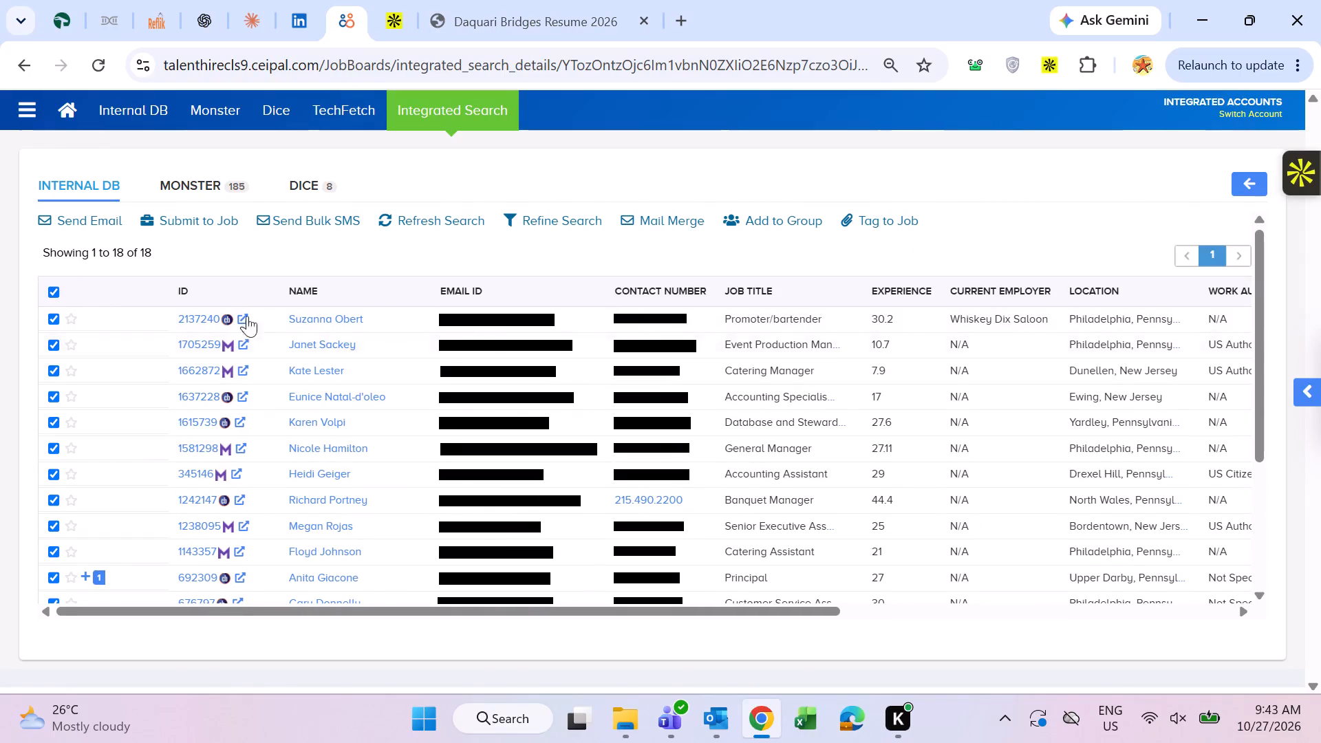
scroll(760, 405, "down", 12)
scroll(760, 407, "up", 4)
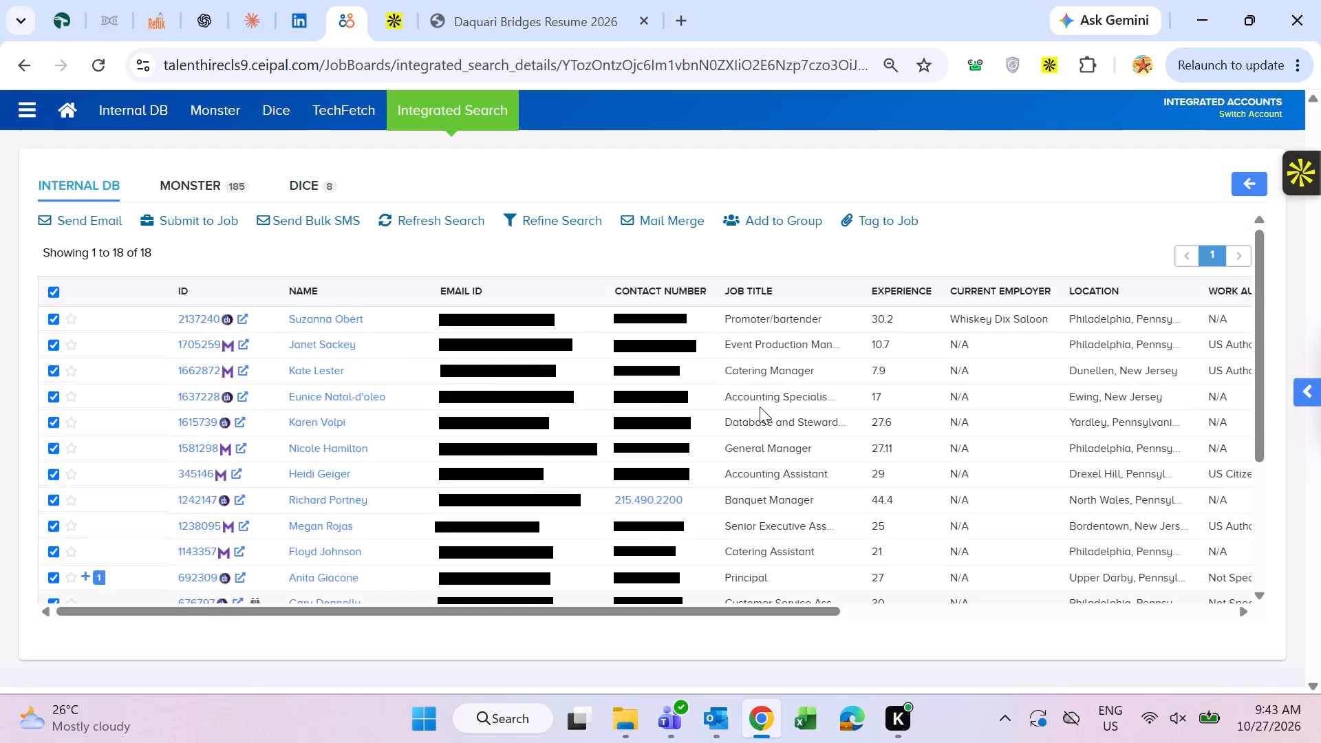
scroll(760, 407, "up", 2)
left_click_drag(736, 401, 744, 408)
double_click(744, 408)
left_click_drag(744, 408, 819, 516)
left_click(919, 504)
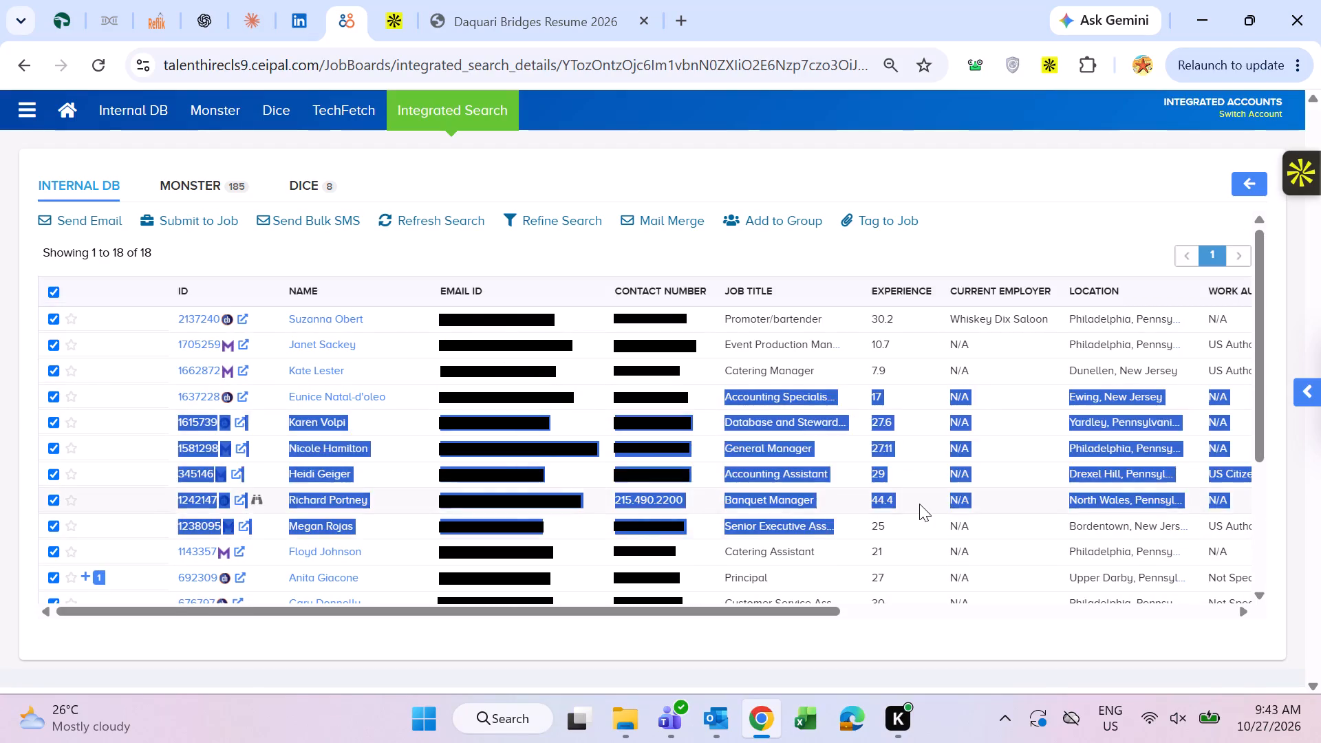
Switch to Sodexo's Catering Manager 4 posting on Reflik and review the must-have requirements in its job insights.
left_click(160, 18)
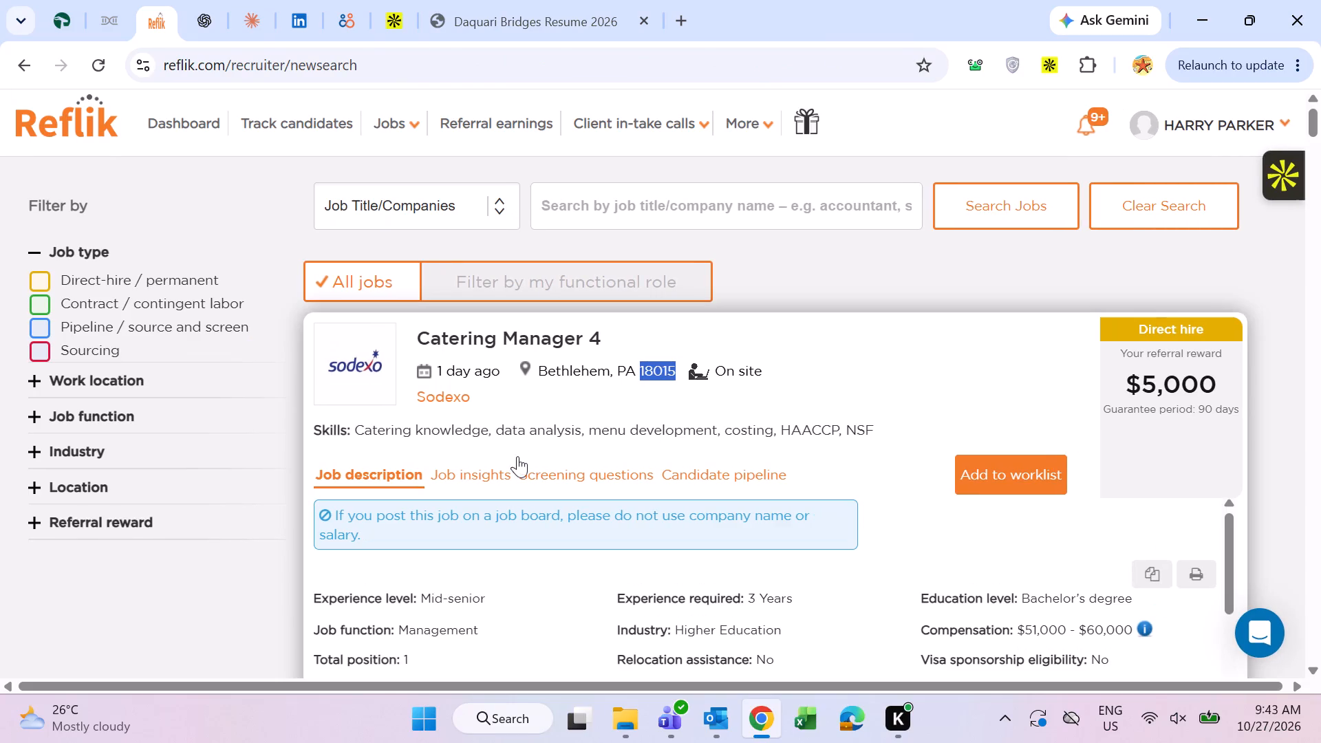
left_click(507, 430)
scroll(555, 338, "down", 1)
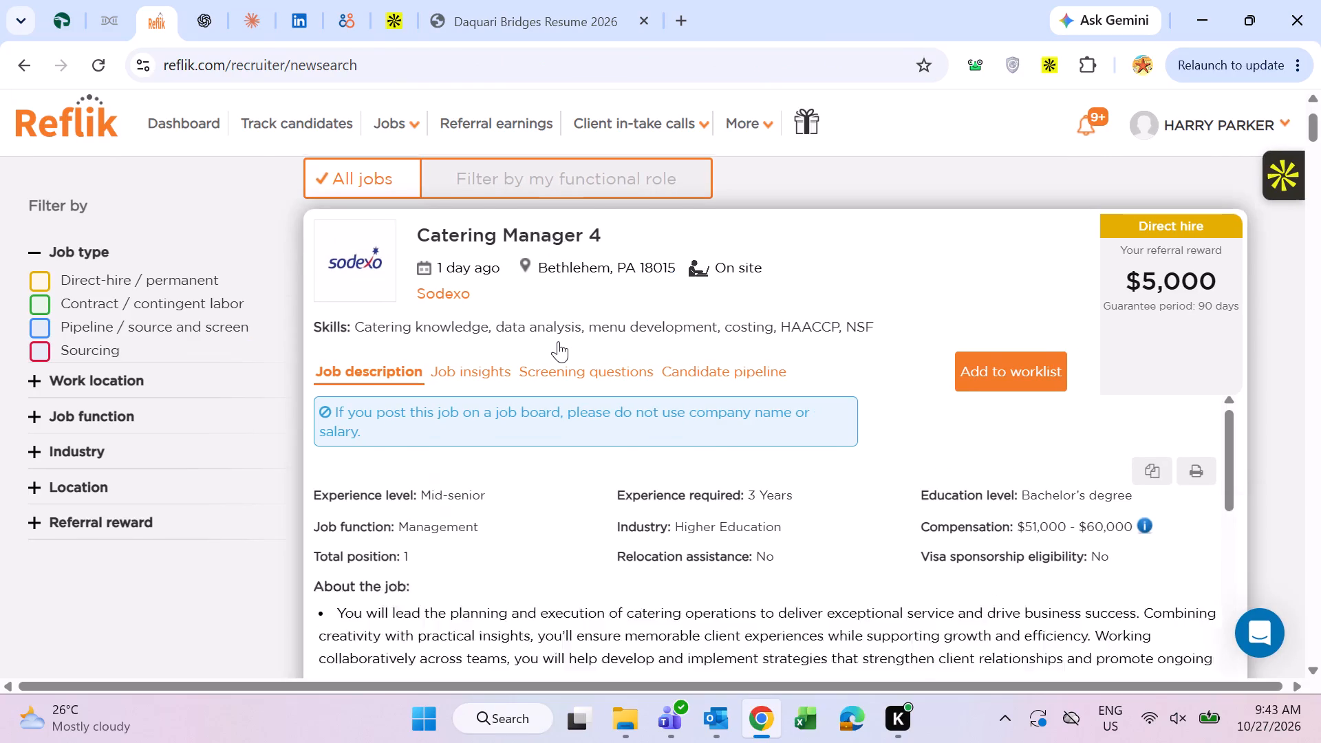
scroll(558, 341, "down", 1)
key("alt+Tab")
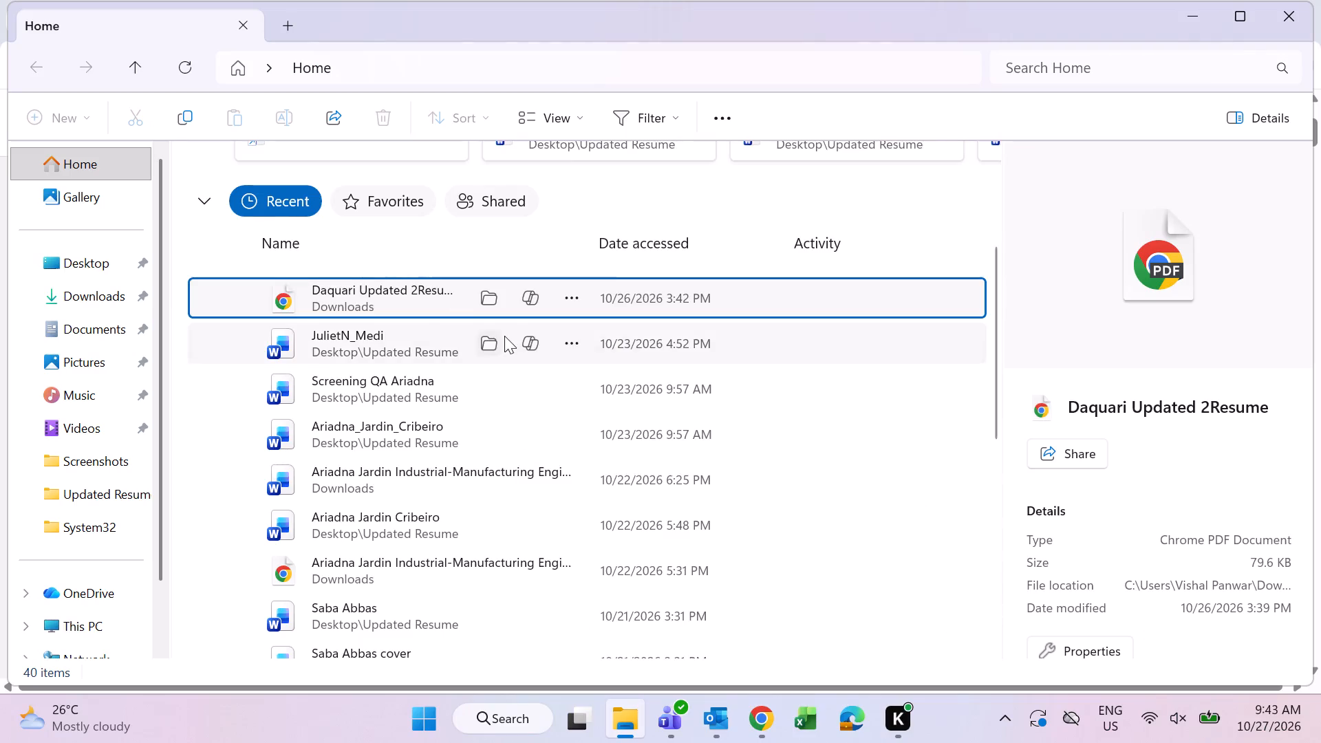
scroll(431, 325, "up", 4)
key("alt+Tab")
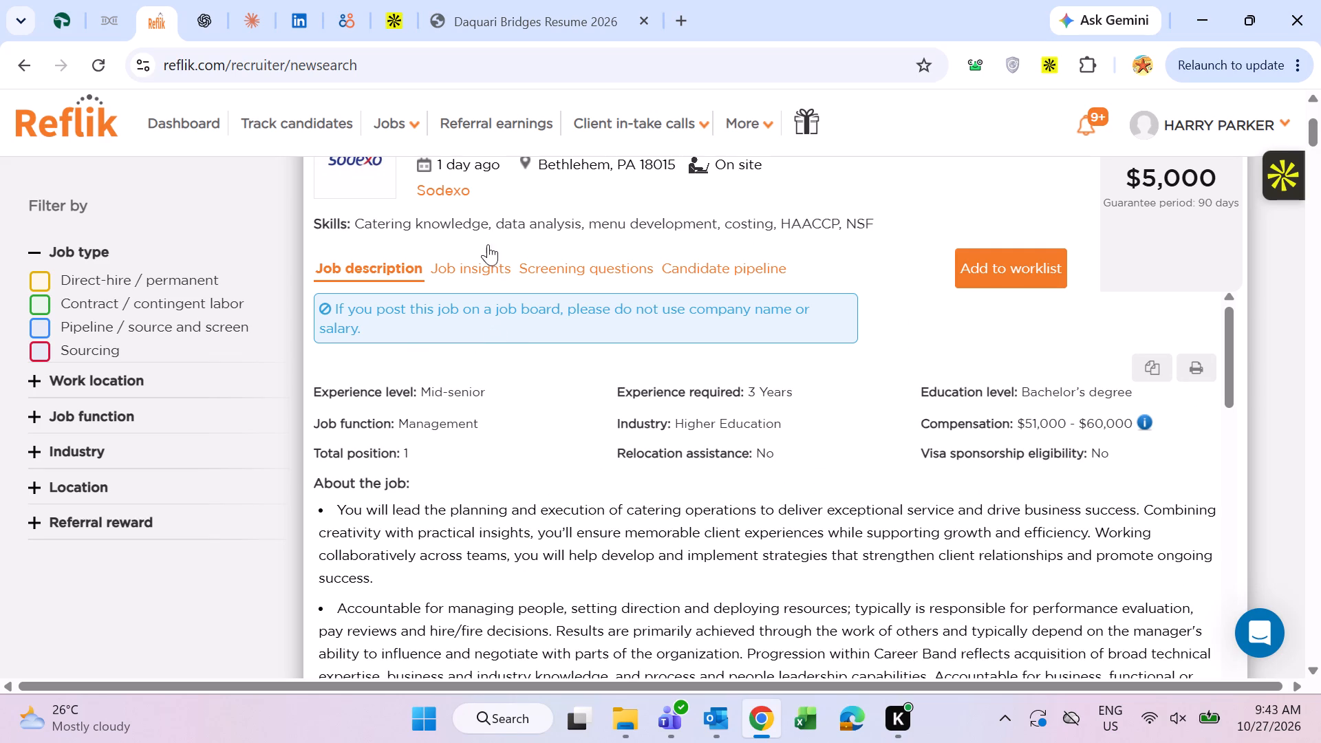
left_click(479, 274)
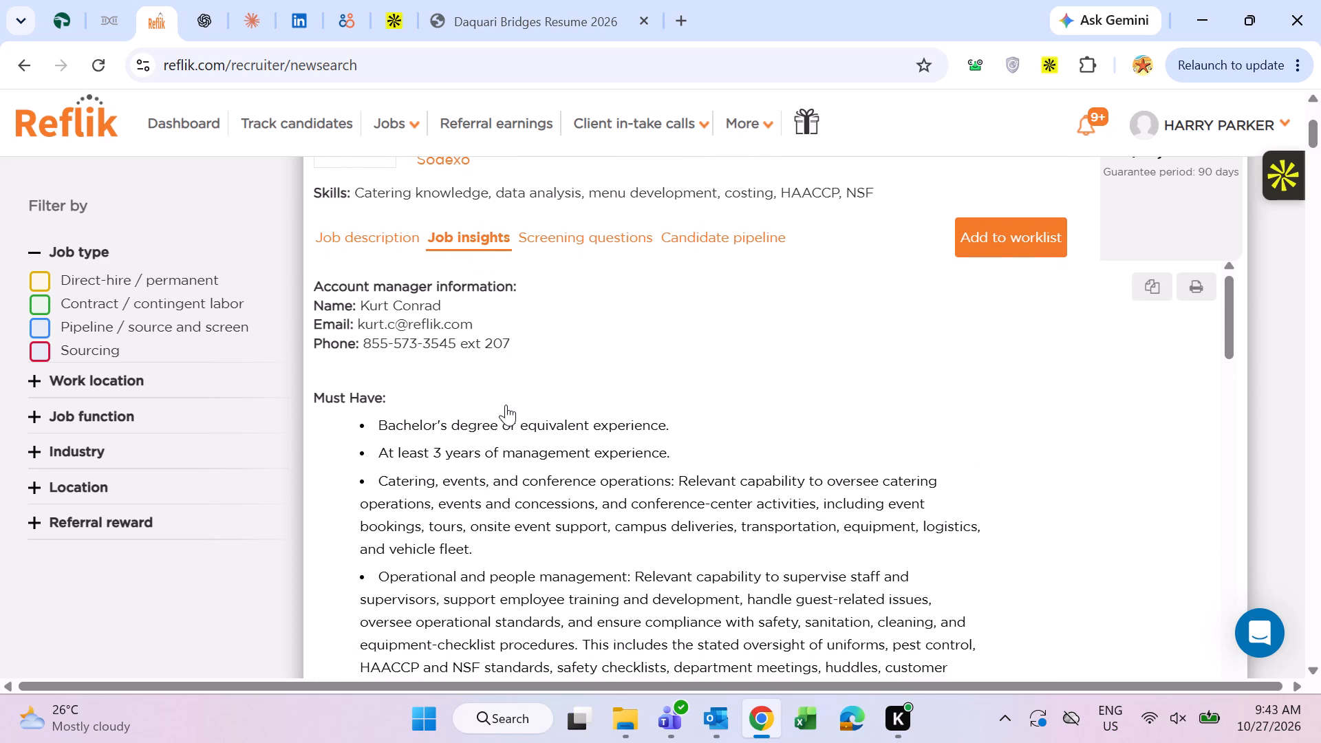
left_click_drag(506, 405, 632, 529)
double_click(699, 521)
left_click_drag(699, 521, 706, 489)
left_click(706, 489)
scroll(716, 401, "down", 2)
left_click(506, 374)
left_click_drag(506, 374, 890, 382)
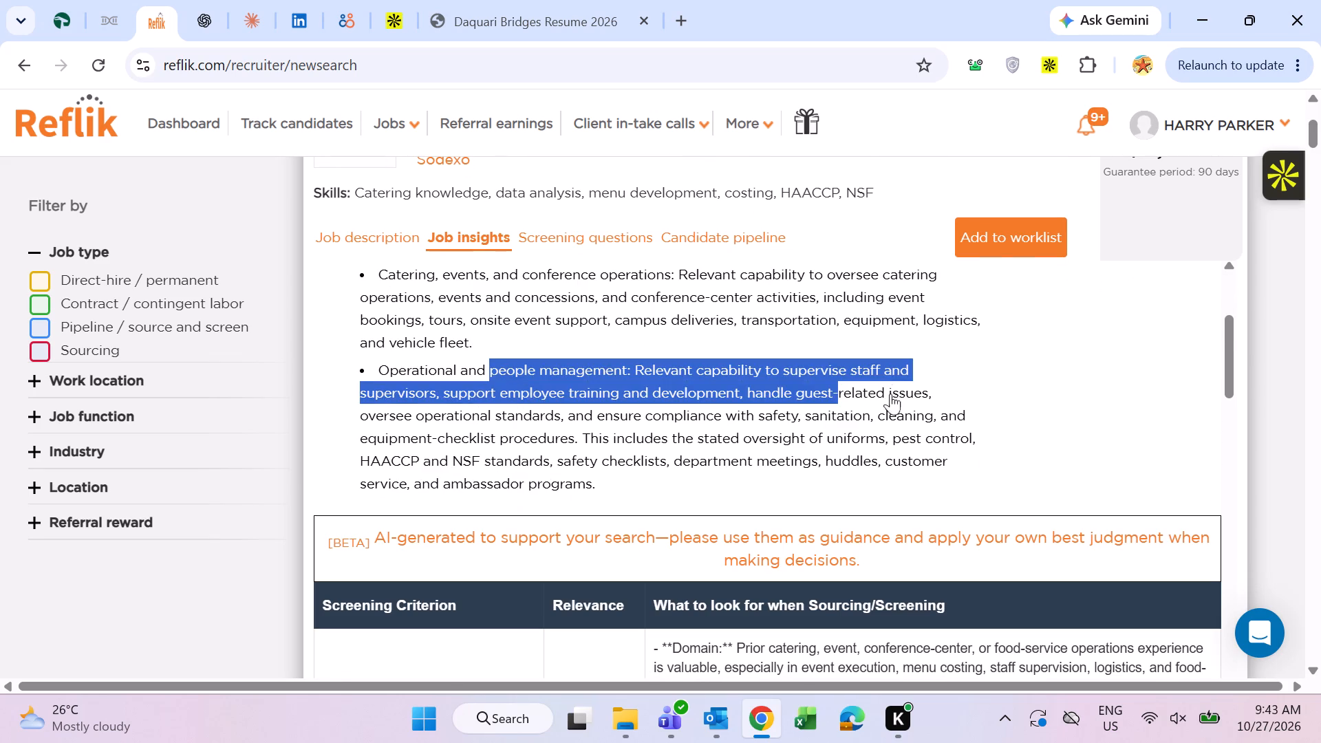
left_click(889, 404)
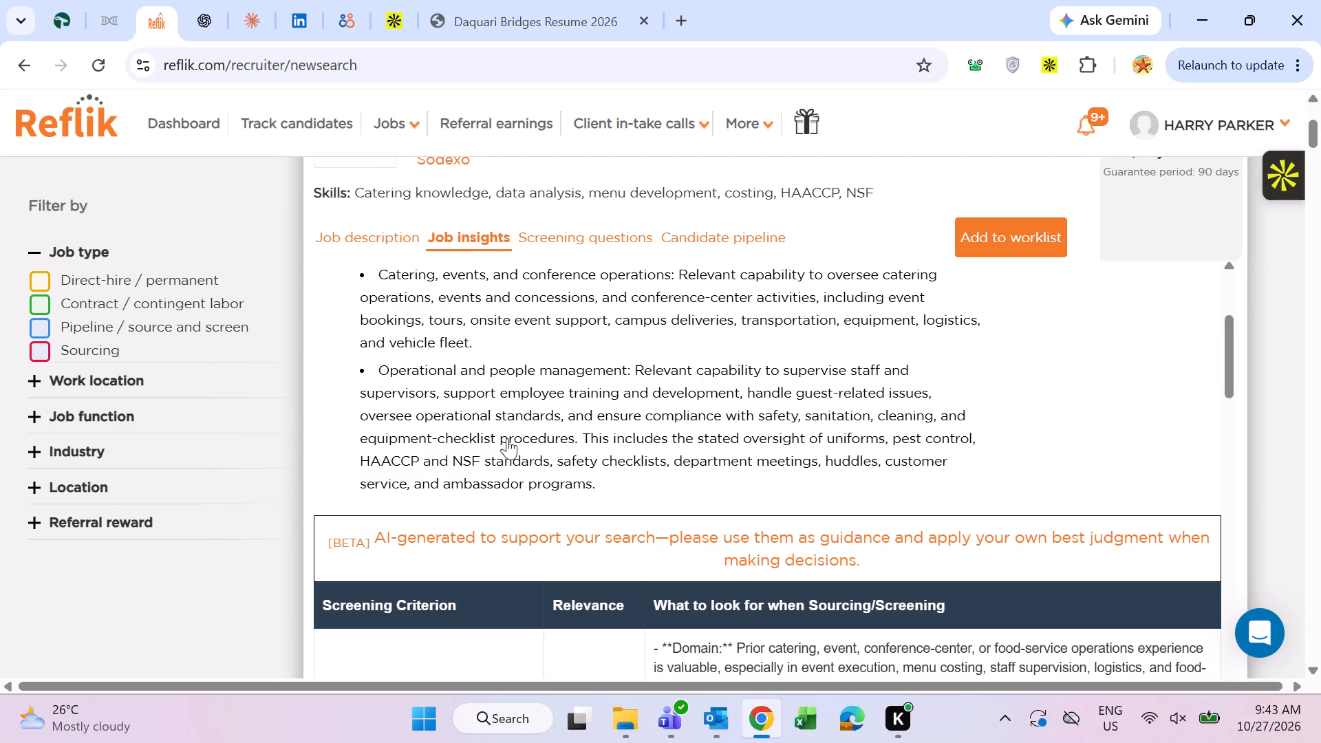
scroll(667, 431, "up", 4)
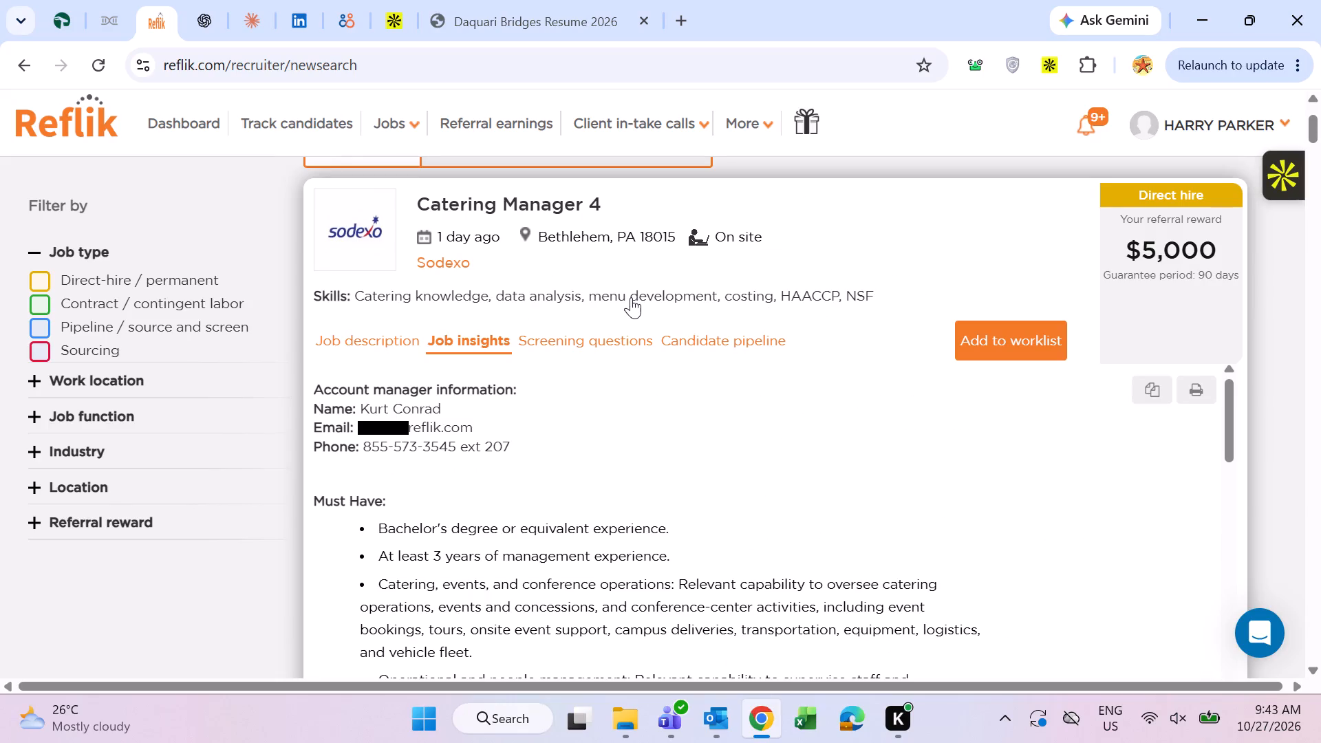
scroll(541, 268, "up", 4)
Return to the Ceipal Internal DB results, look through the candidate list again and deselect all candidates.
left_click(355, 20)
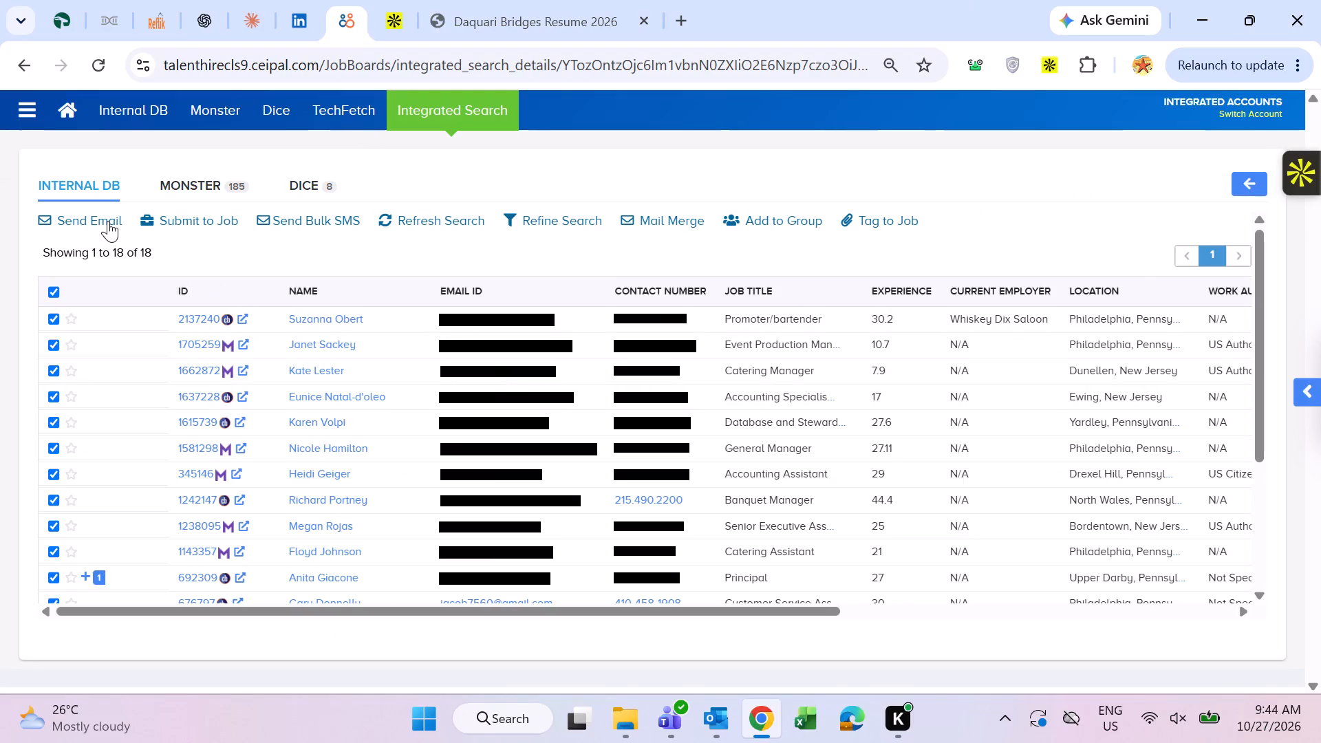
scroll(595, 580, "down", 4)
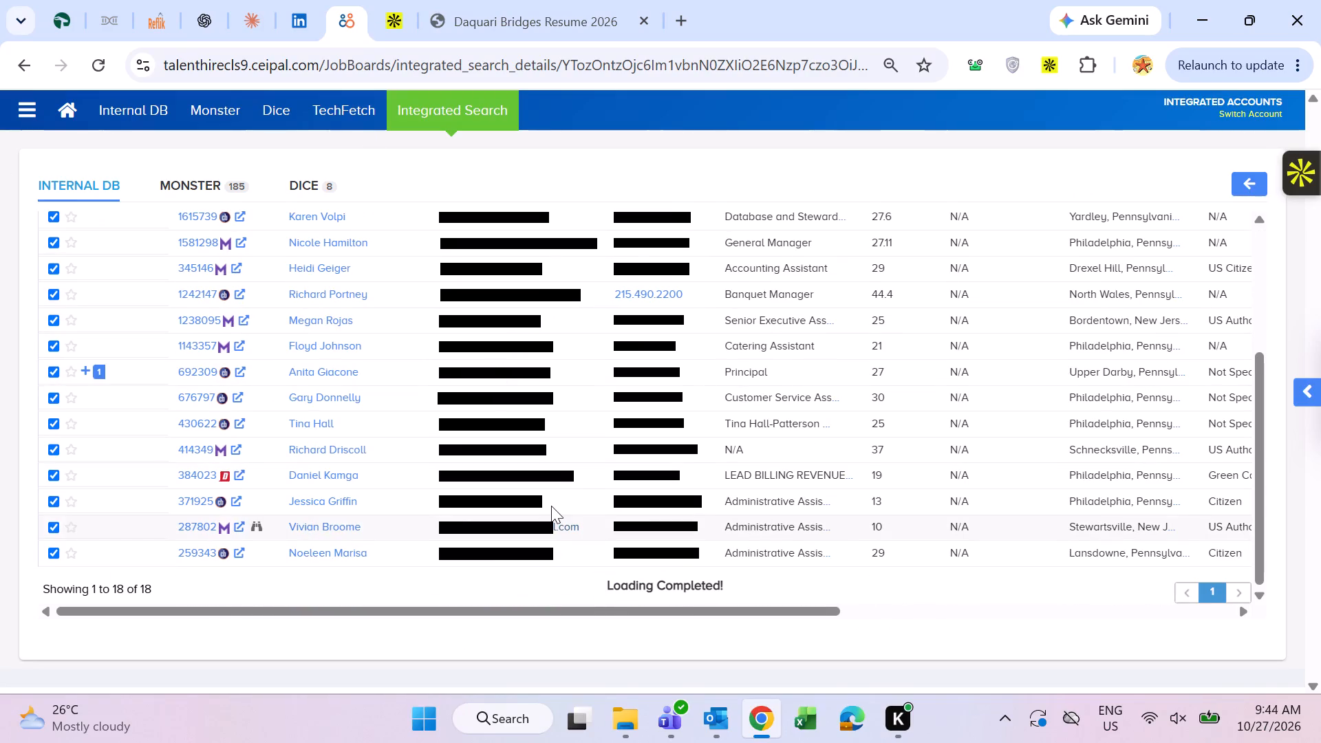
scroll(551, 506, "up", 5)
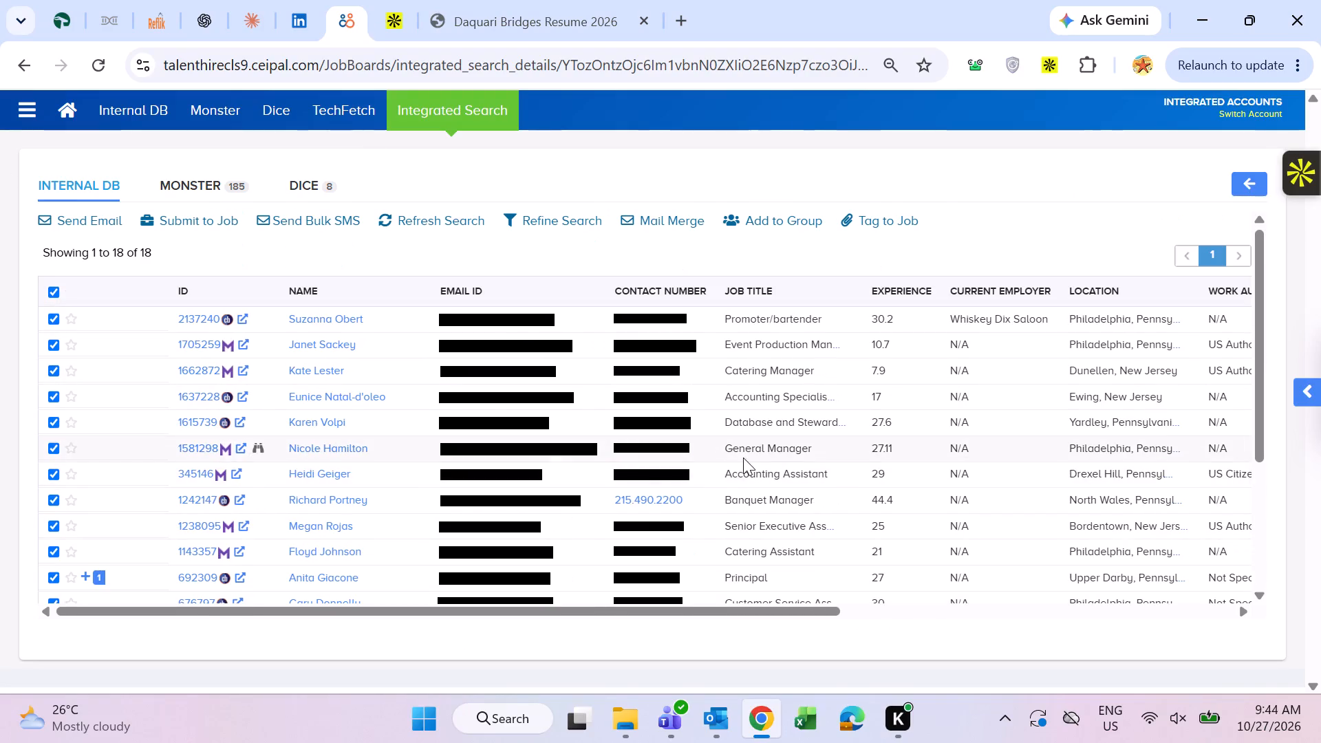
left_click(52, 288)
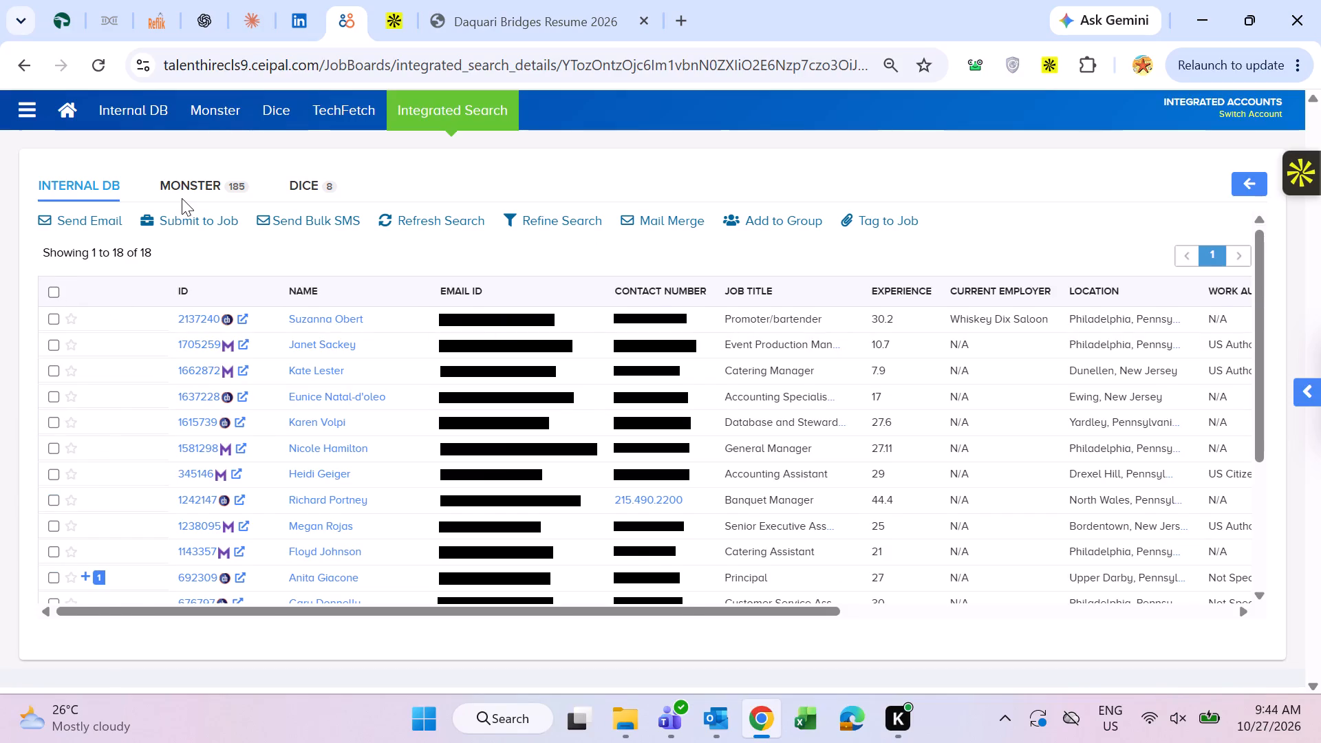
Show the Monster results of the integrated search and review the candidates' job titles, employers and locations on the first page.
left_click(183, 193)
left_click_drag(406, 283, 713, 377)
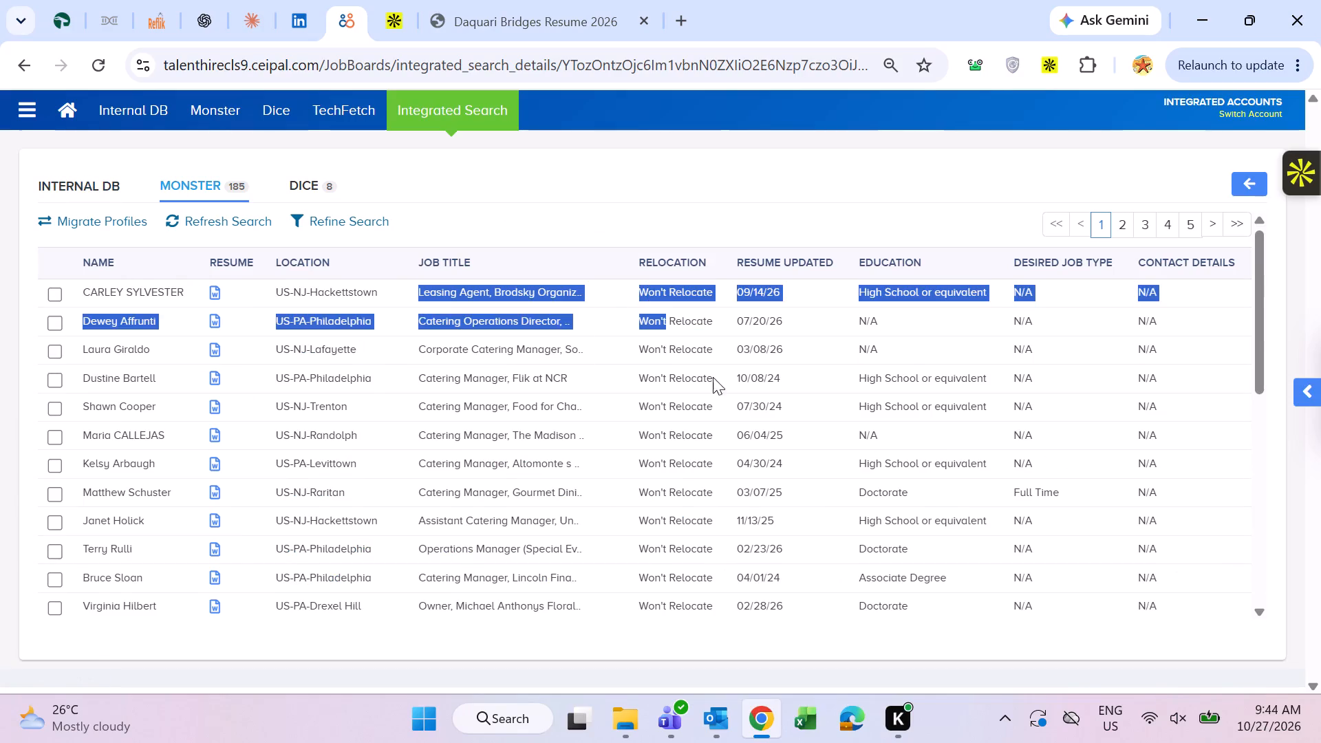
left_click_drag(713, 377, 739, 411)
left_click(872, 434)
triple_click(526, 409)
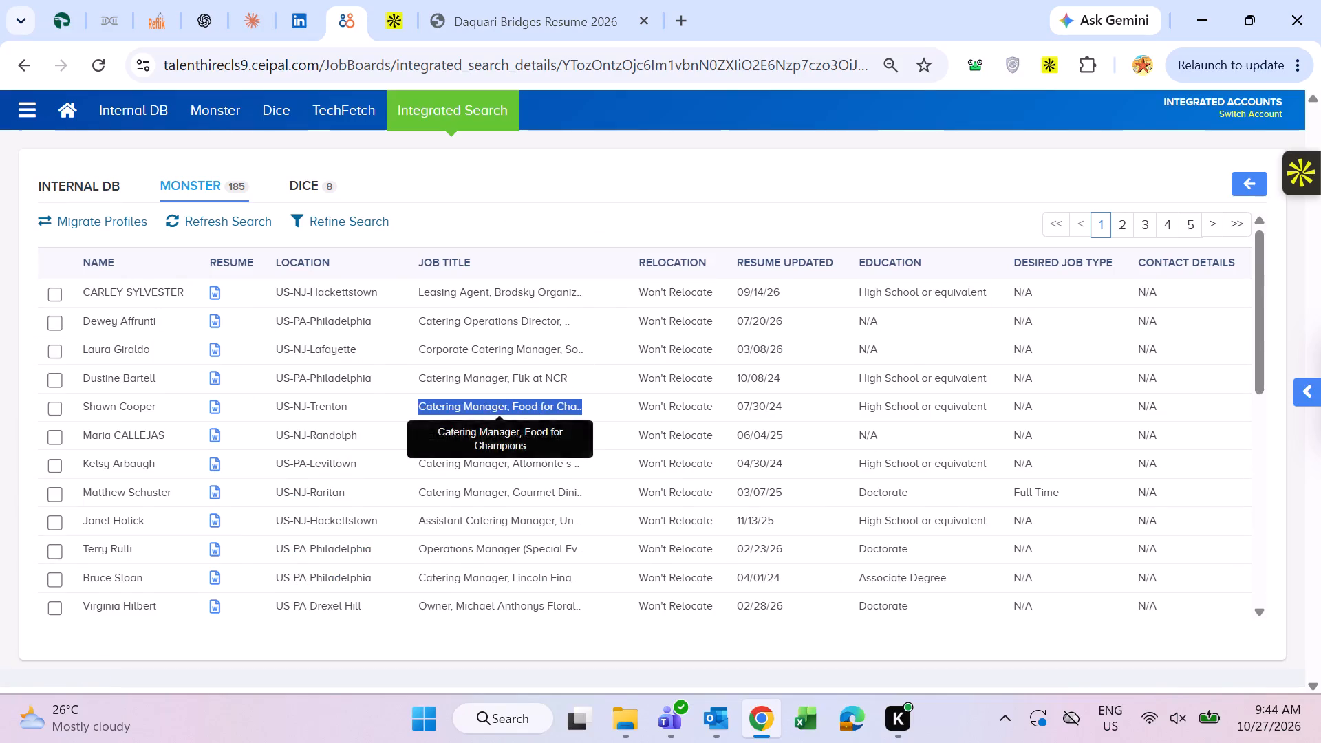
left_click(660, 407)
triple_click(490, 325)
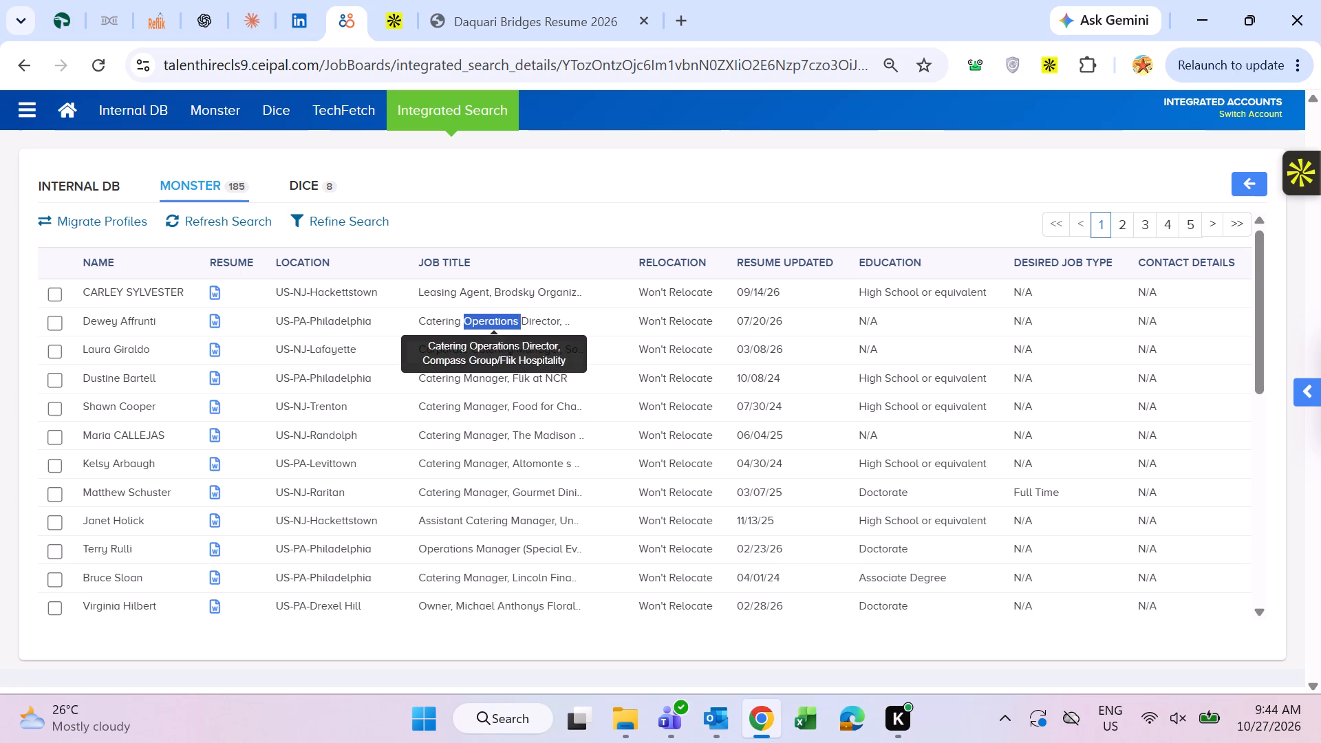
left_click(521, 325)
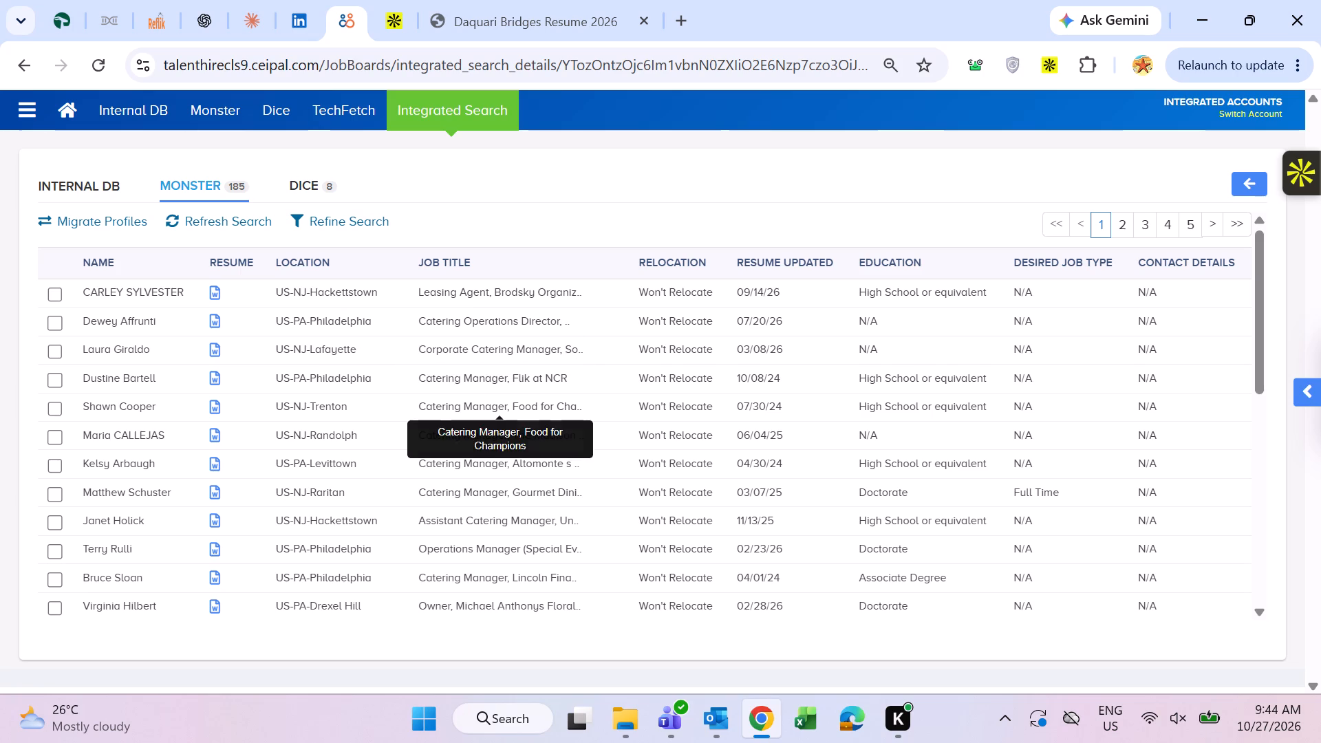
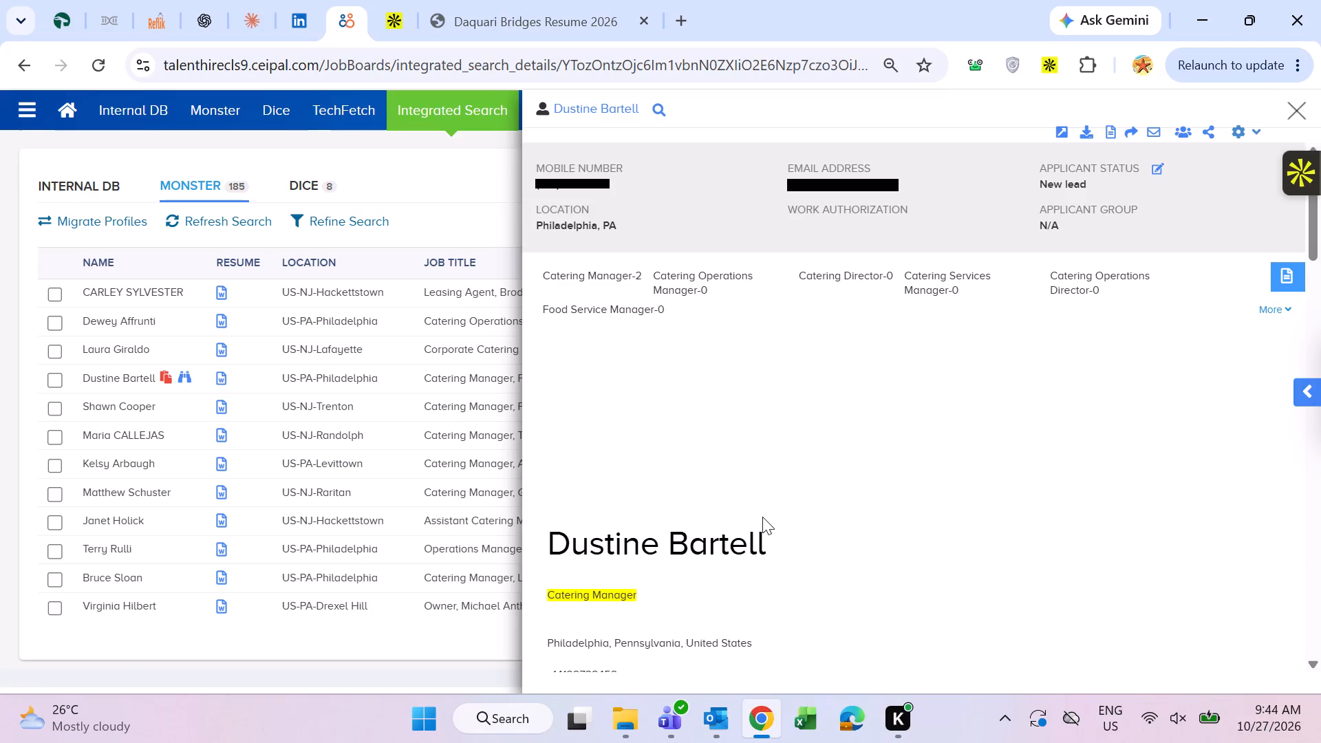
Copy the email address from the open Philadelphia Catering Manager's Monster profile and check the contact details in the résumé.
right_click(872, 188)
left_click(980, 371)
scroll(550, 345, "down", 4)
scroll(718, 392, "up", 1)
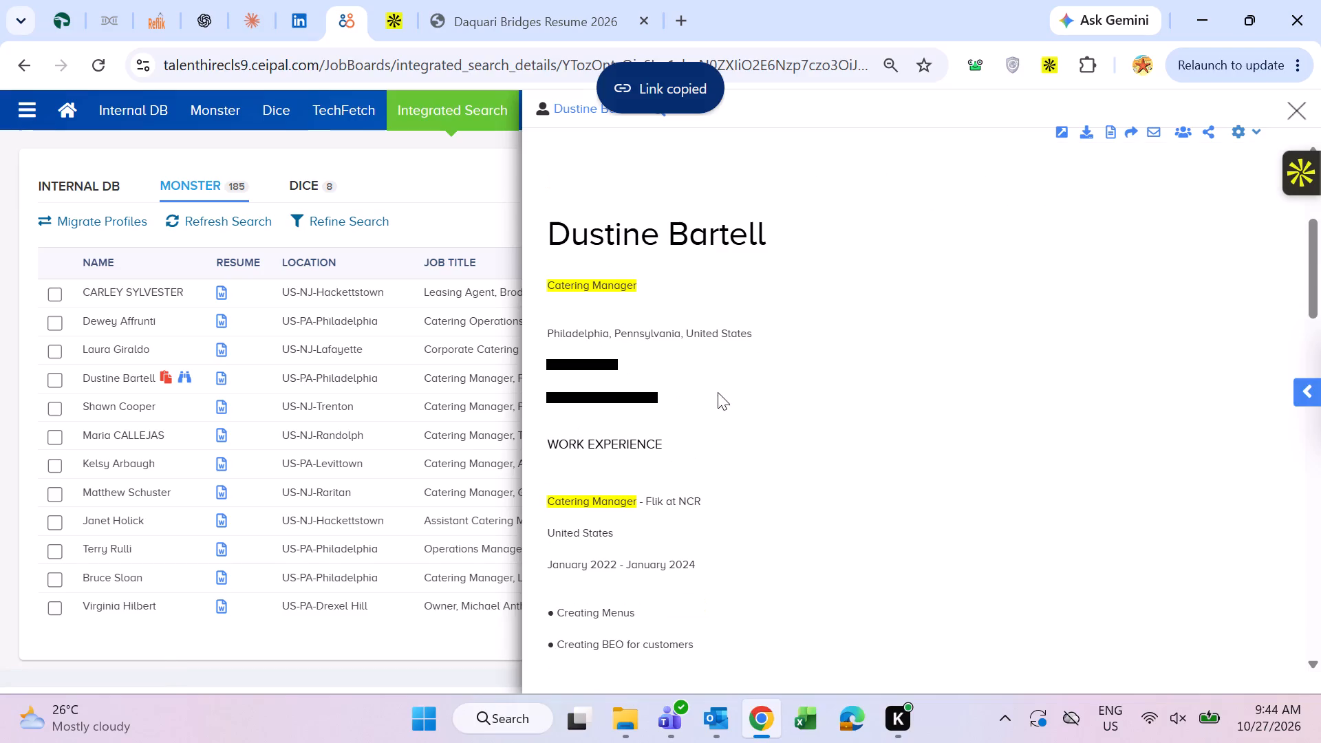
triple_click(626, 403)
left_click(810, 427)
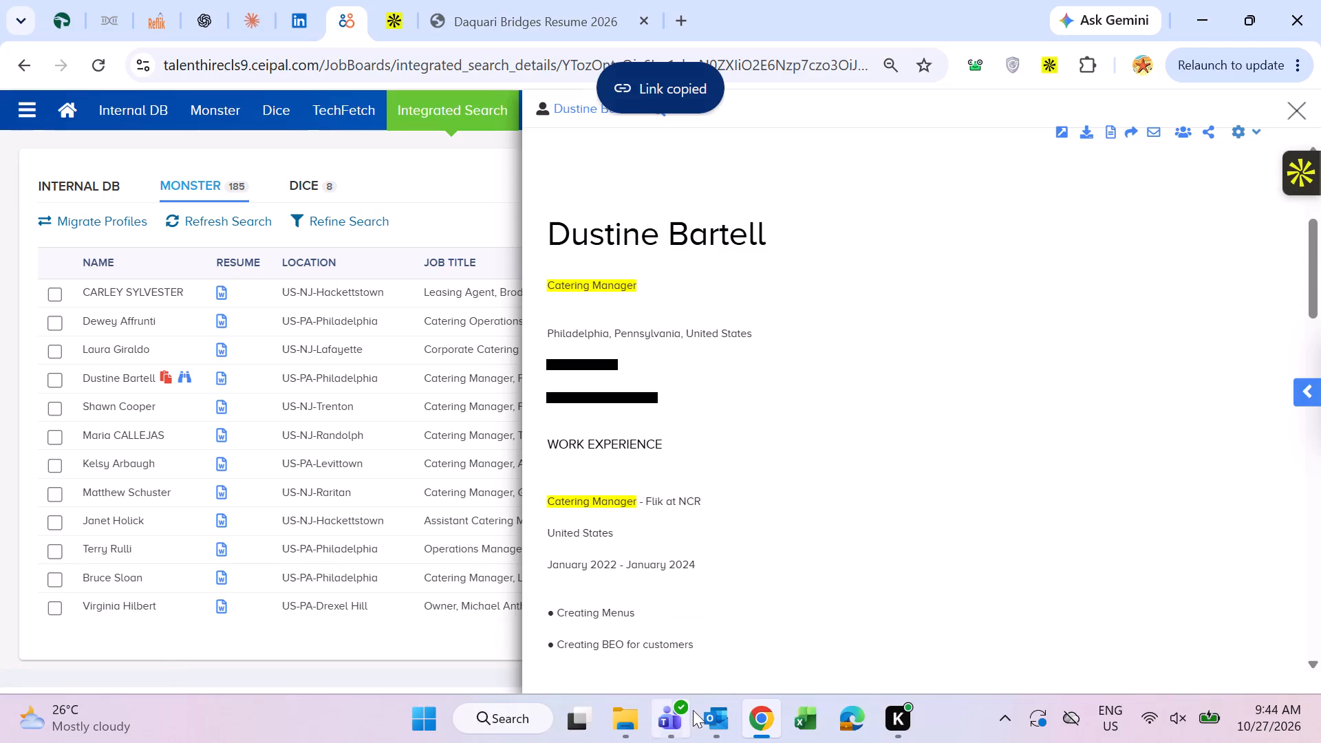
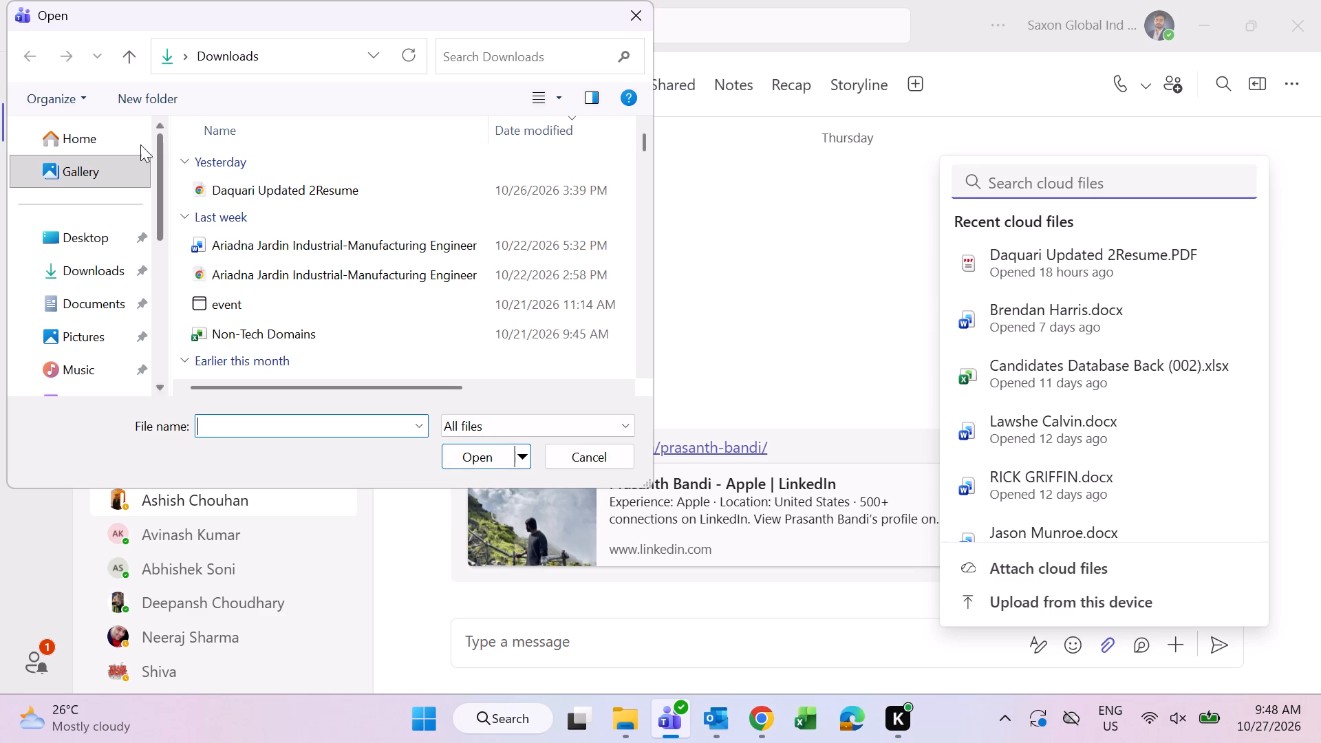
Browse the recent files in the Home location of the Teams upload dialog for a file to attach to the chat.
left_click(108, 135)
left_click(260, 191)
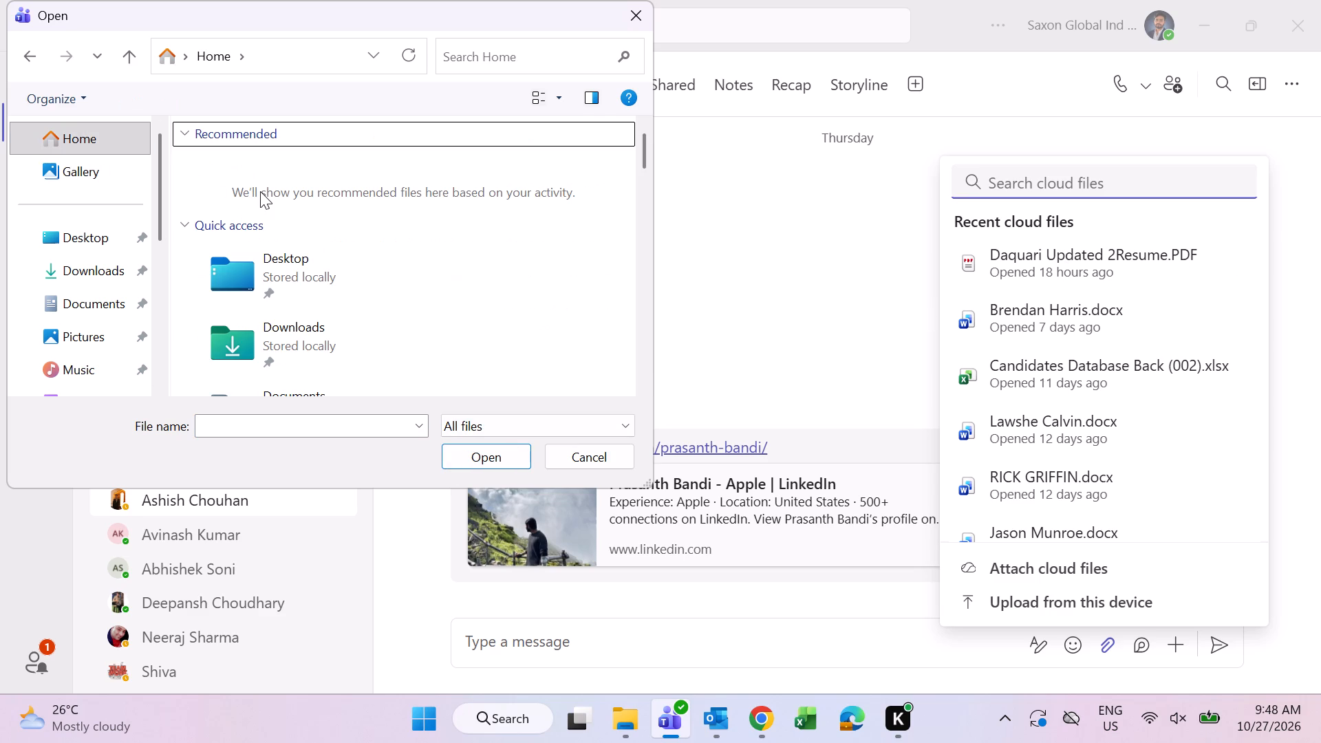
left_click(98, 138)
scroll(439, 231, "down", 3)
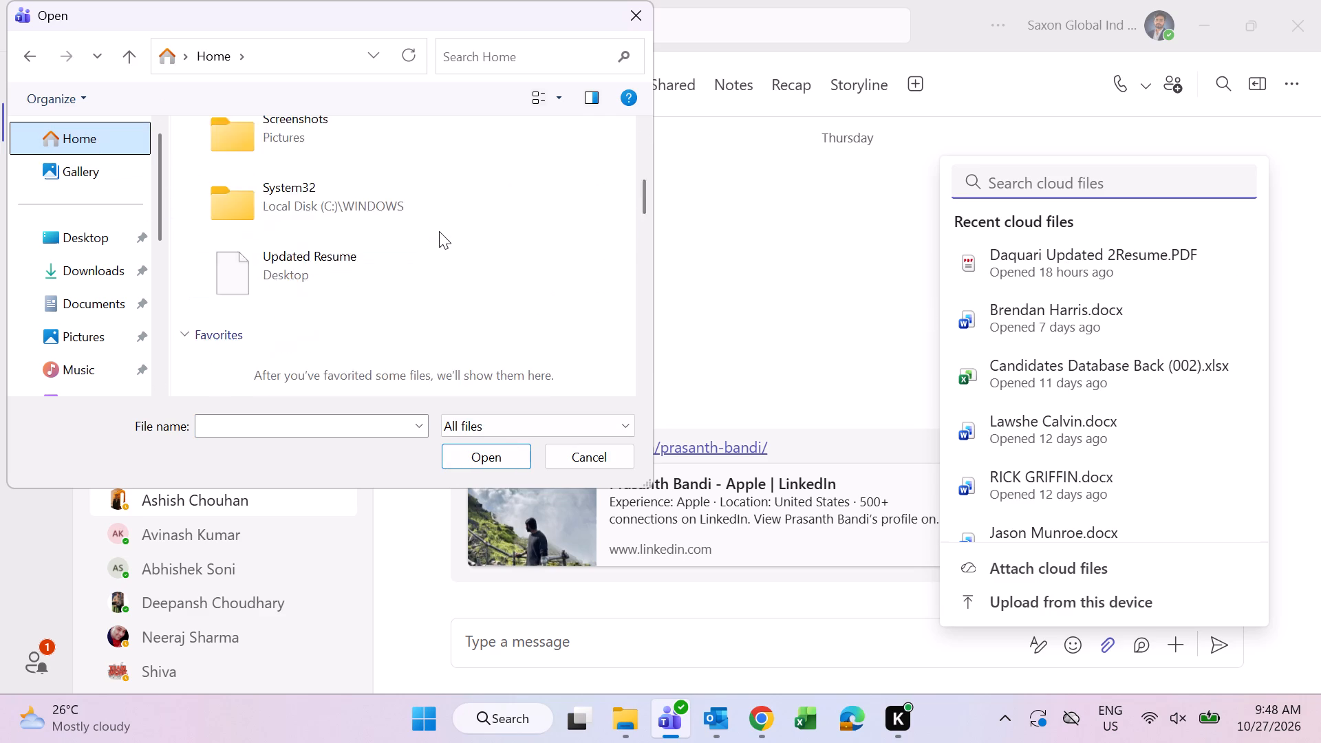
scroll(439, 231, "down", 1)
scroll(439, 231, "up", 8)
scroll(439, 231, "down", 7)
scroll(351, 144, "up", 2)
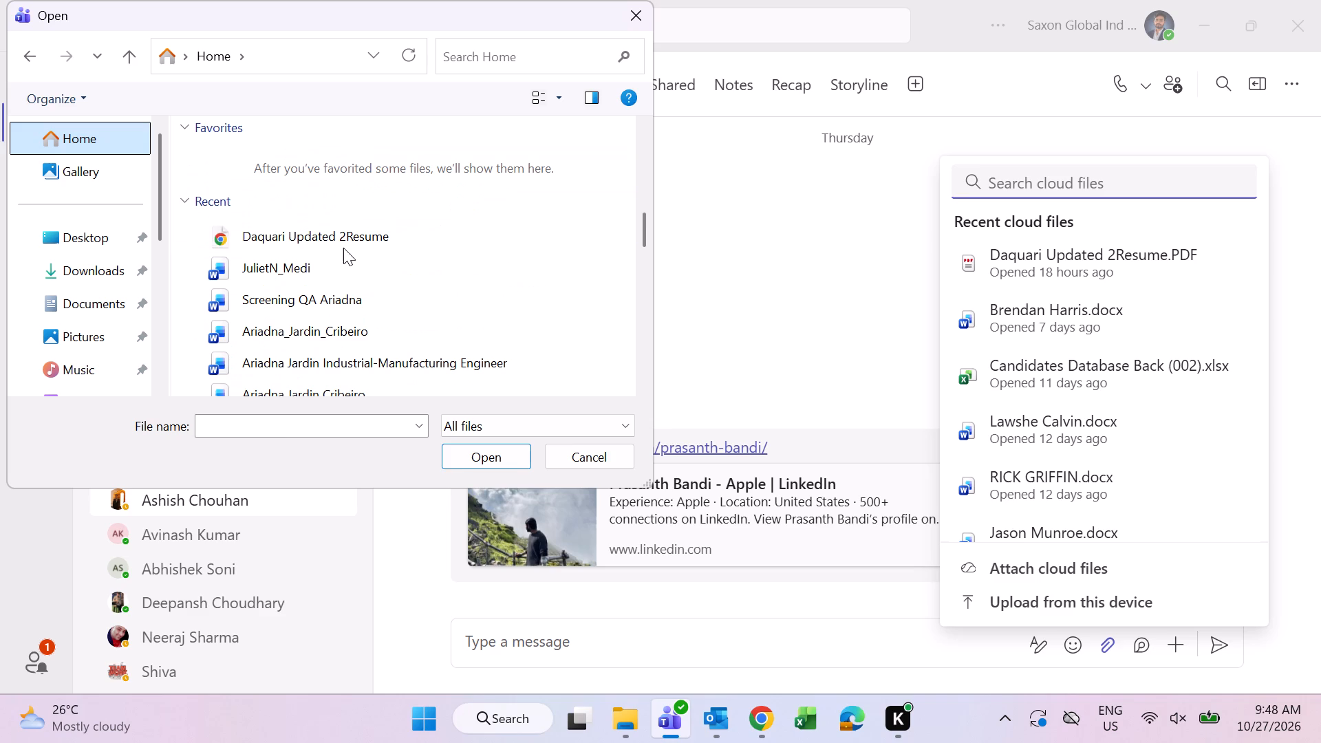
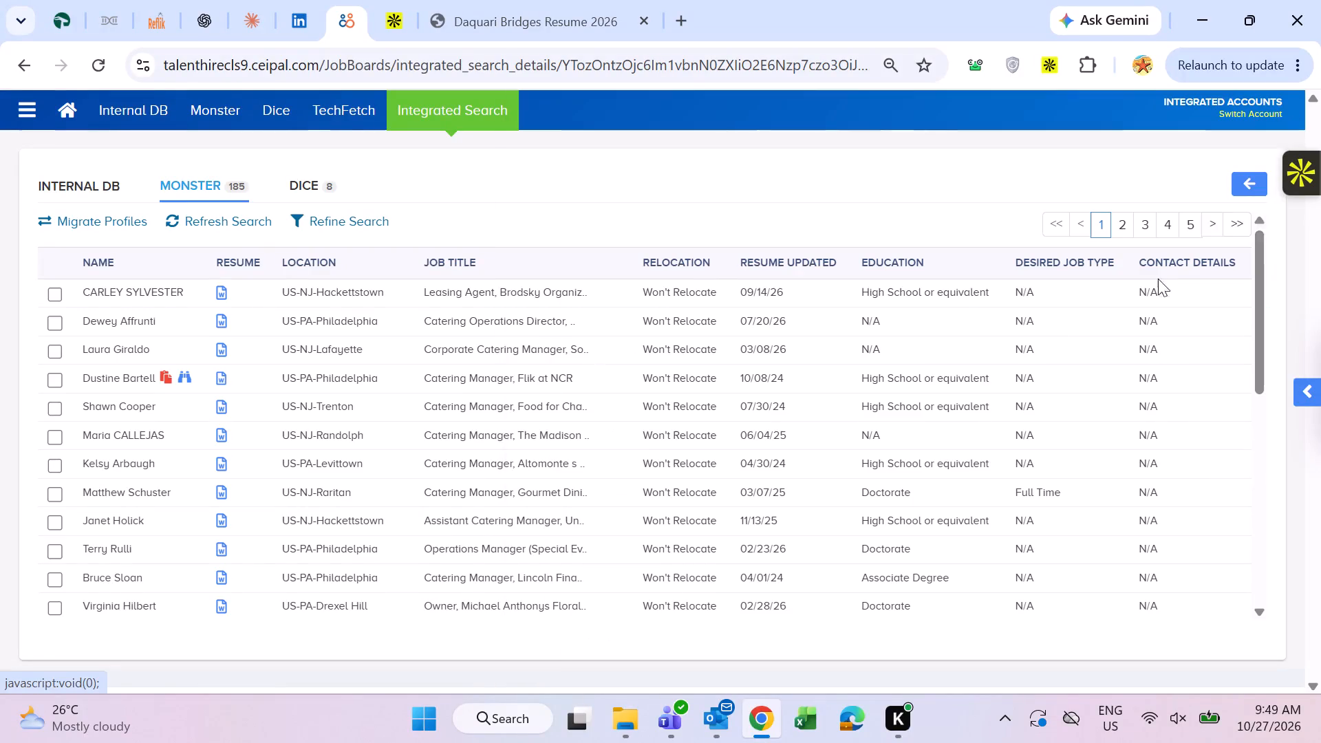
Check the Monster candidate from Trenton, NJ listed as Catering Manager at Food for Champions and open that candidate's resume.
triple_click(550, 405)
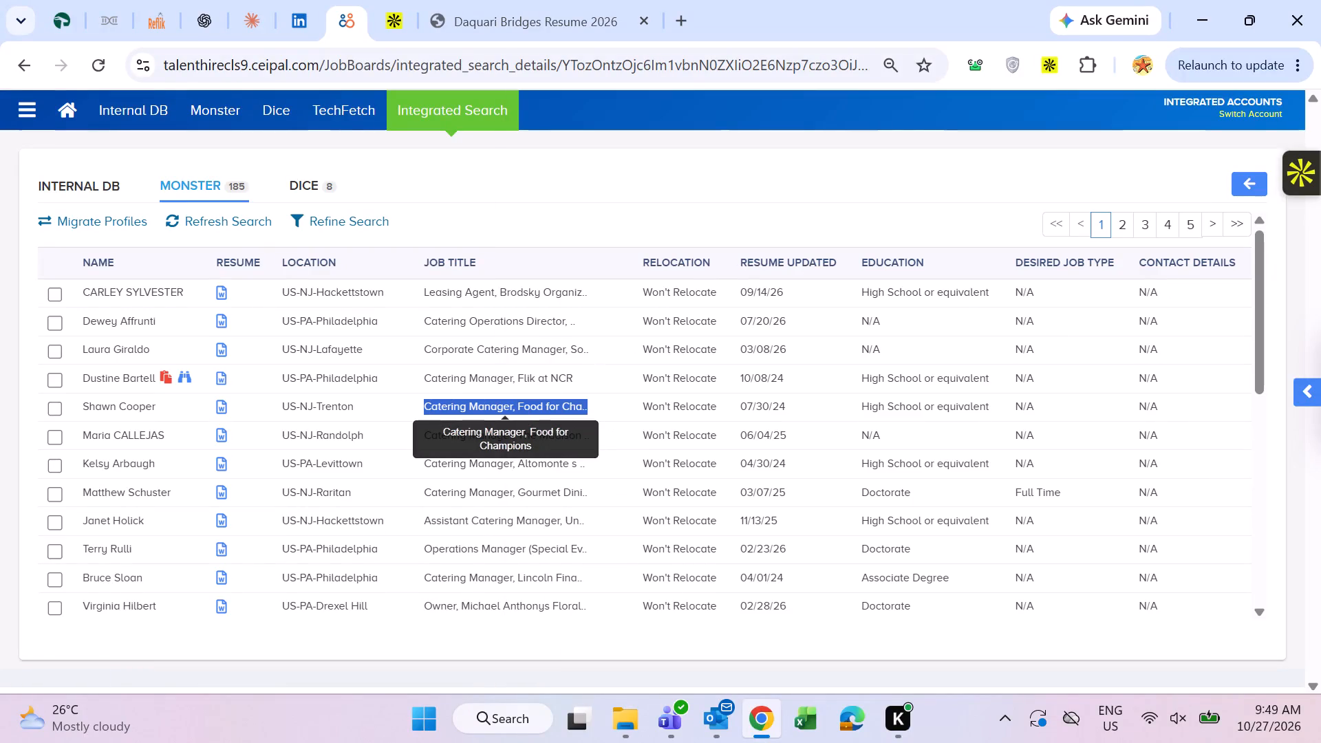
triple_click(510, 405)
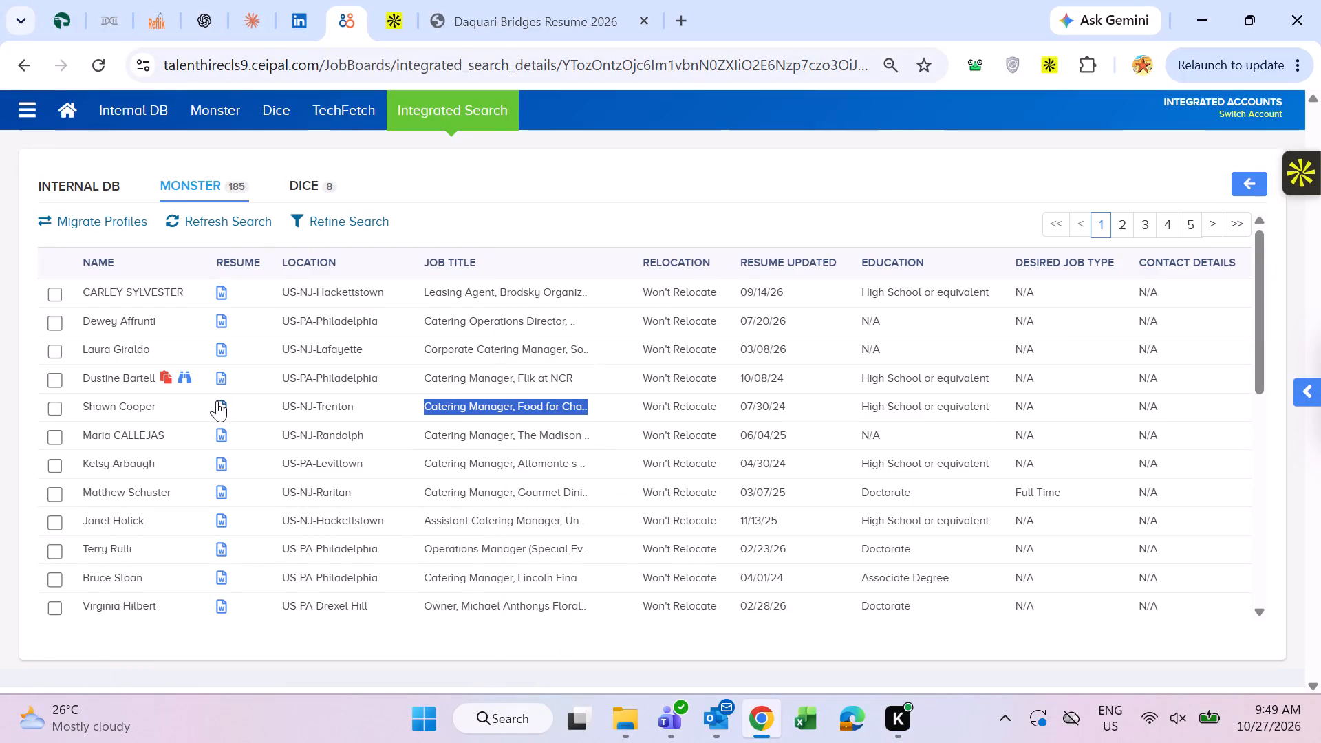
left_click(219, 403)
left_click(221, 408)
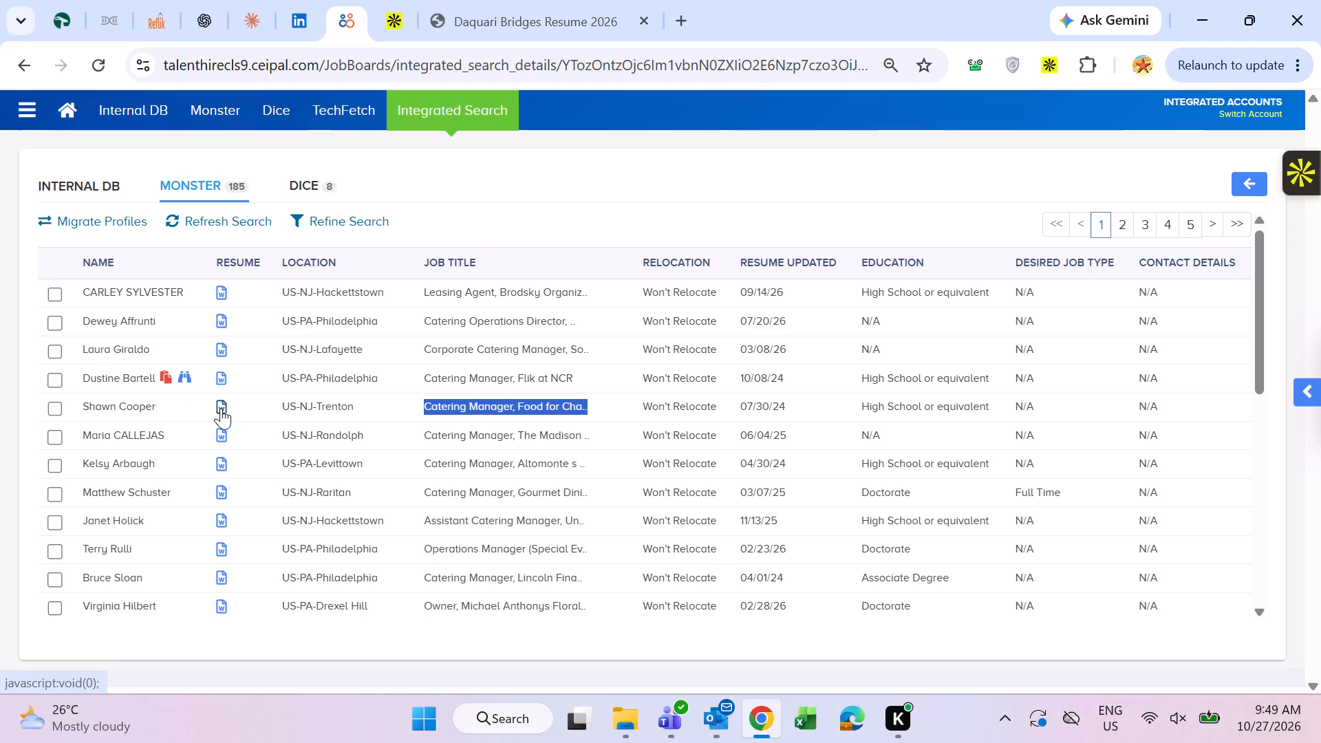
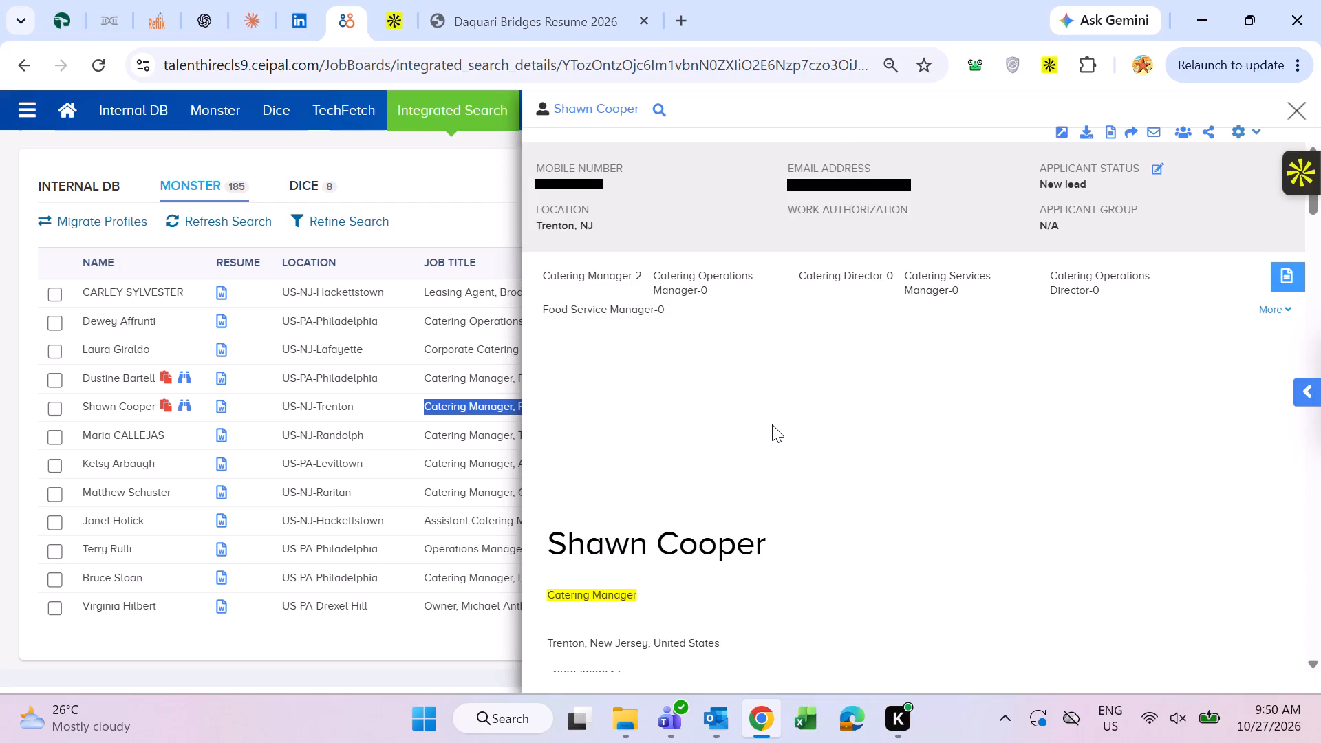
Select the candidate's e-mail address in the contact details of the open Monster resume for the catering manager in Trenton, New Jersey.
left_click_drag(813, 367, 885, 508)
left_click(893, 515)
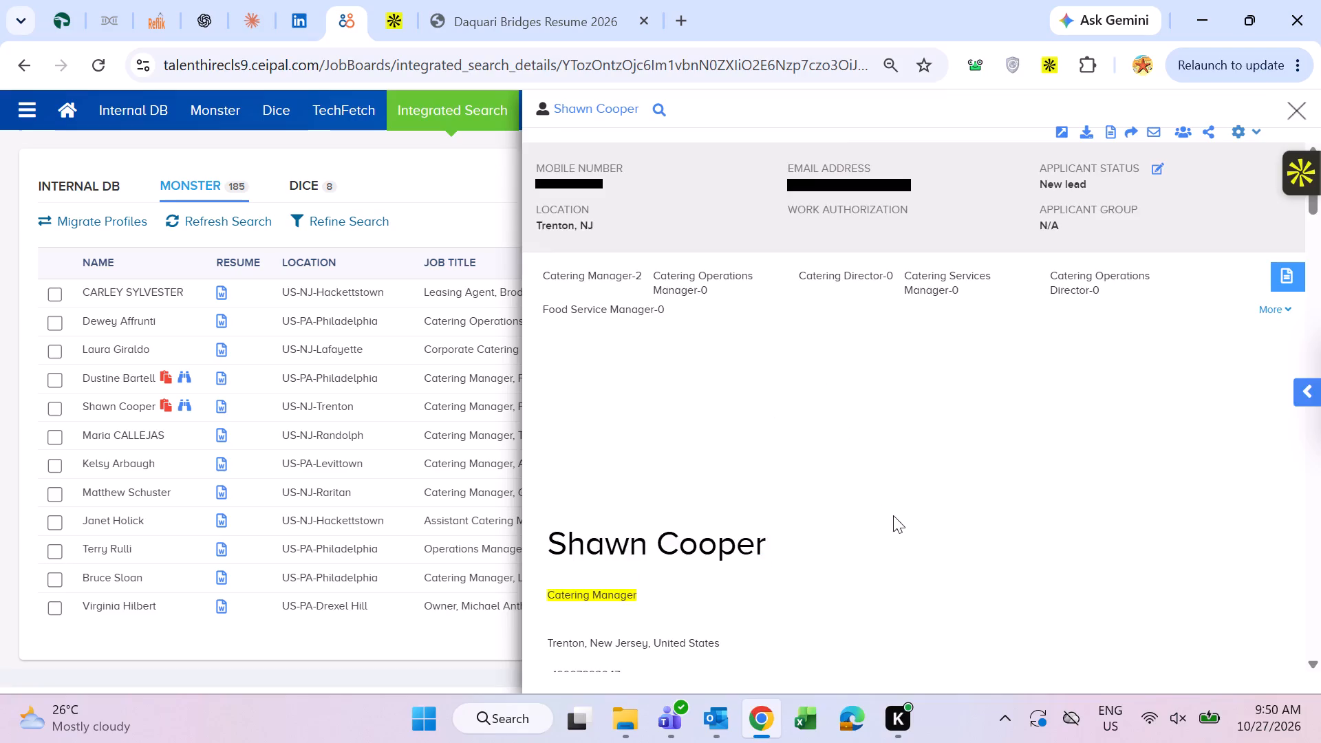
scroll(923, 443, "down", 3)
triple_click(621, 400)
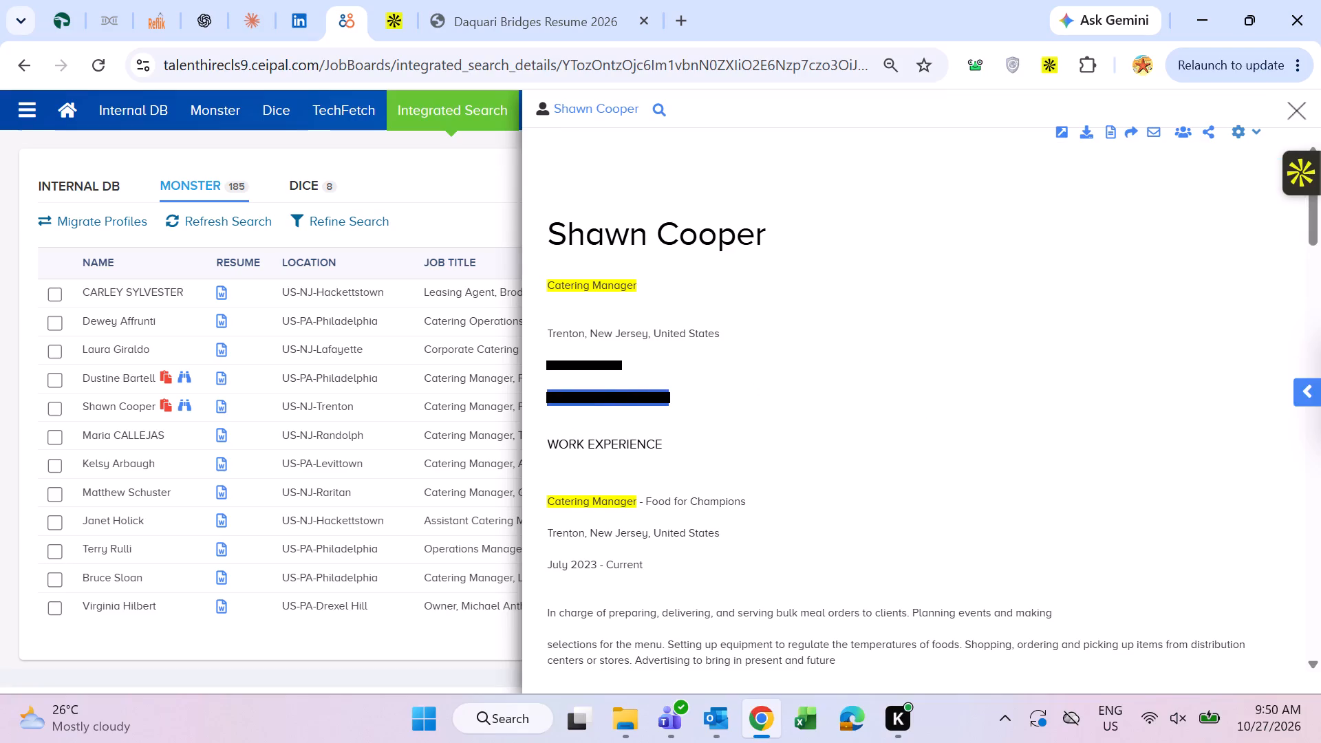
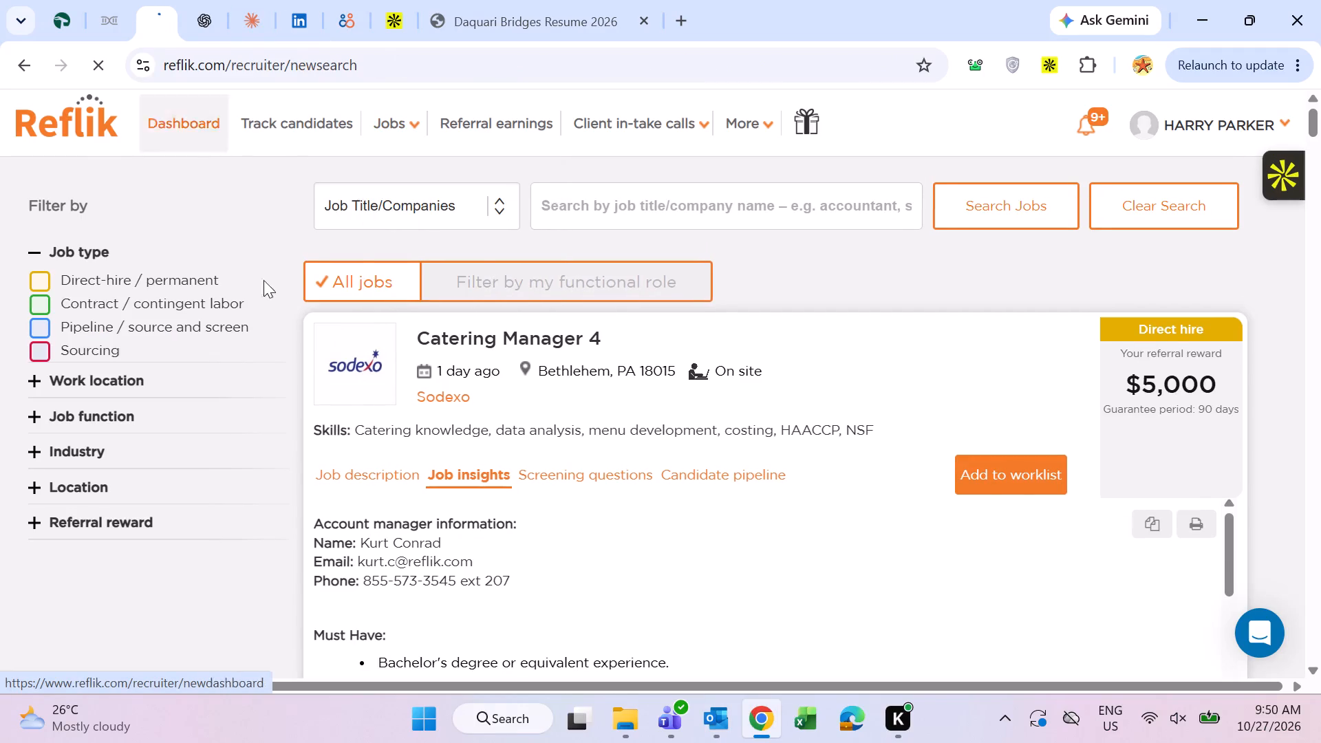
Look through the Reflik job postings and open the job description of the HR Manager (No Direct Reports) role in Plymouth, WI.
scroll(665, 335, "down", 2)
scroll(666, 337, "up", 5)
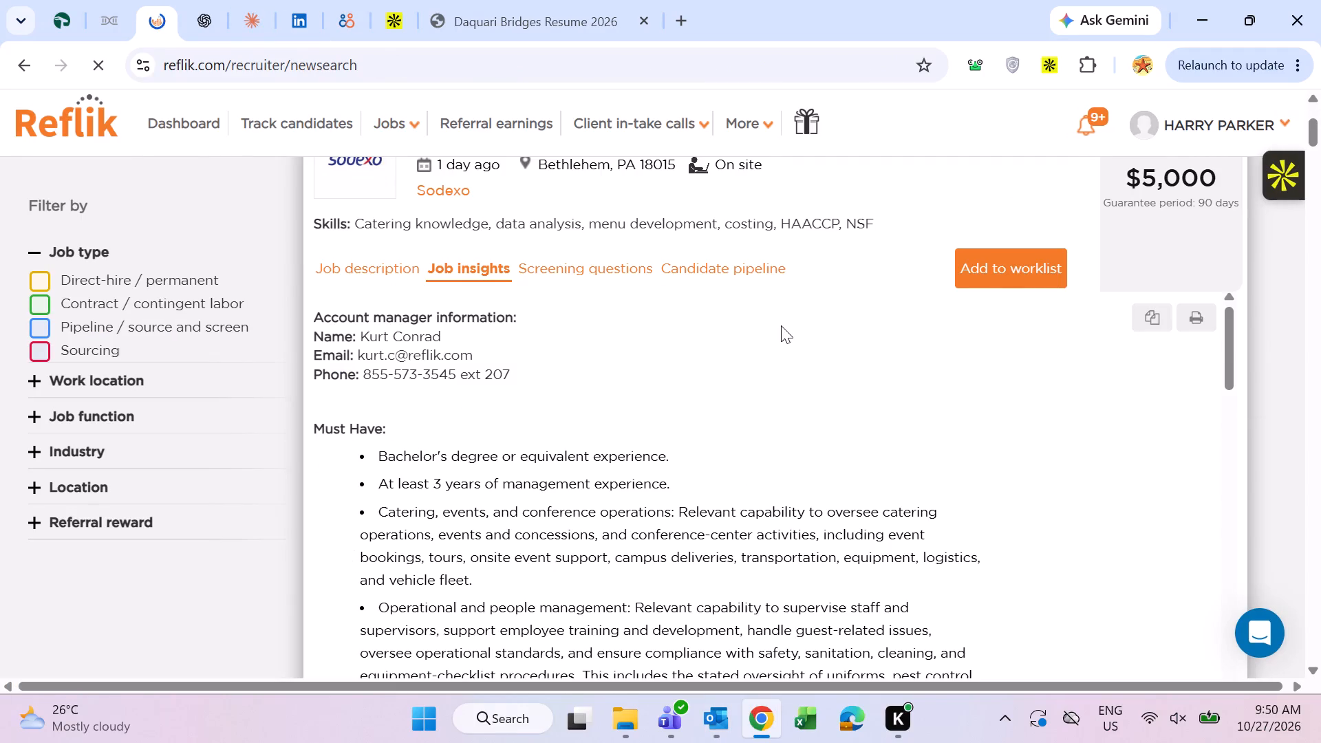
scroll(781, 325, "down", 2)
scroll(781, 325, "up", 6)
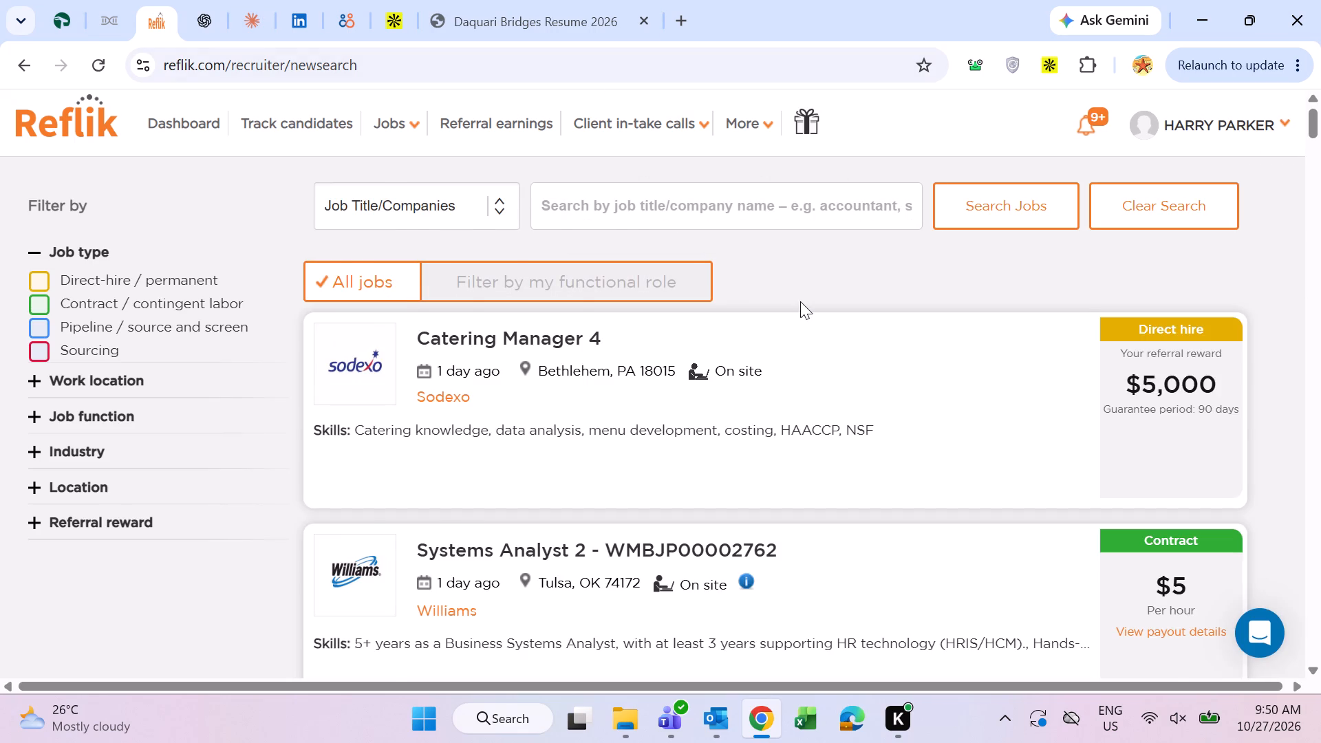
scroll(800, 301, "down", 1)
scroll(785, 244, "down", 2)
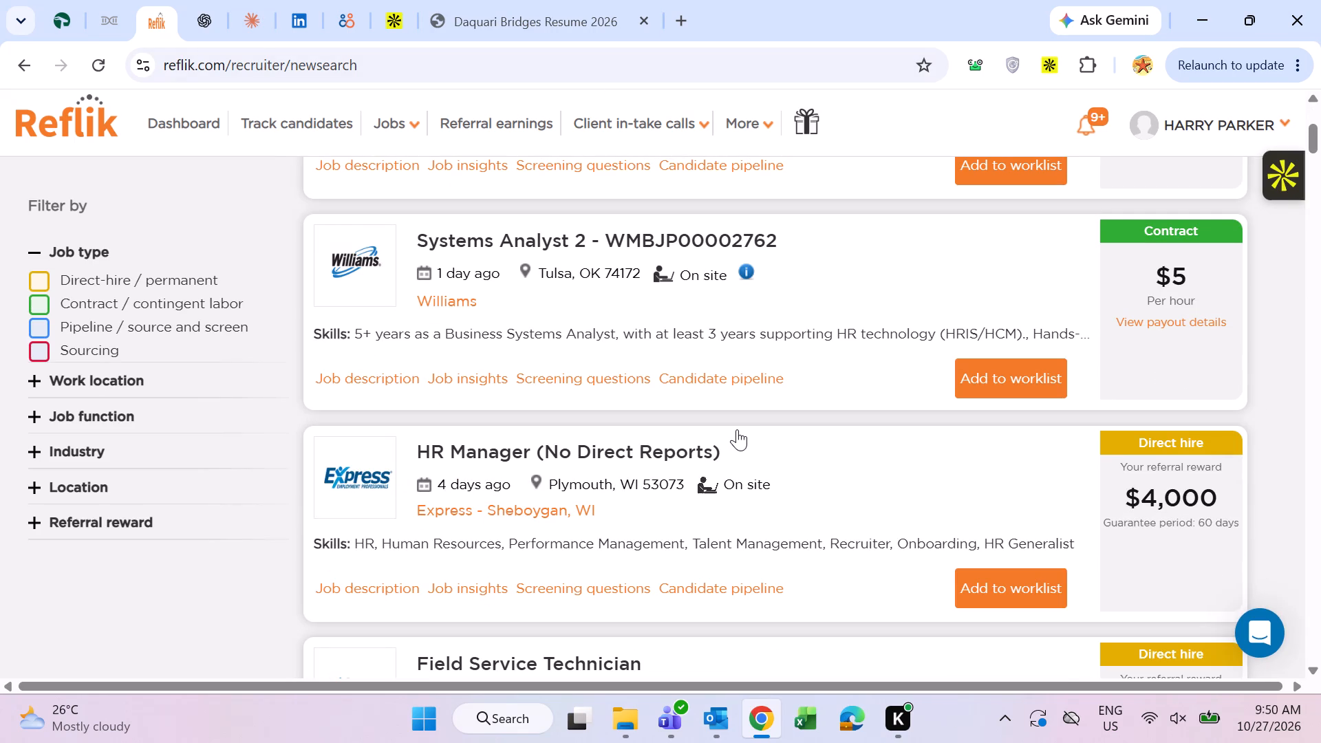
scroll(742, 420, "down", 3)
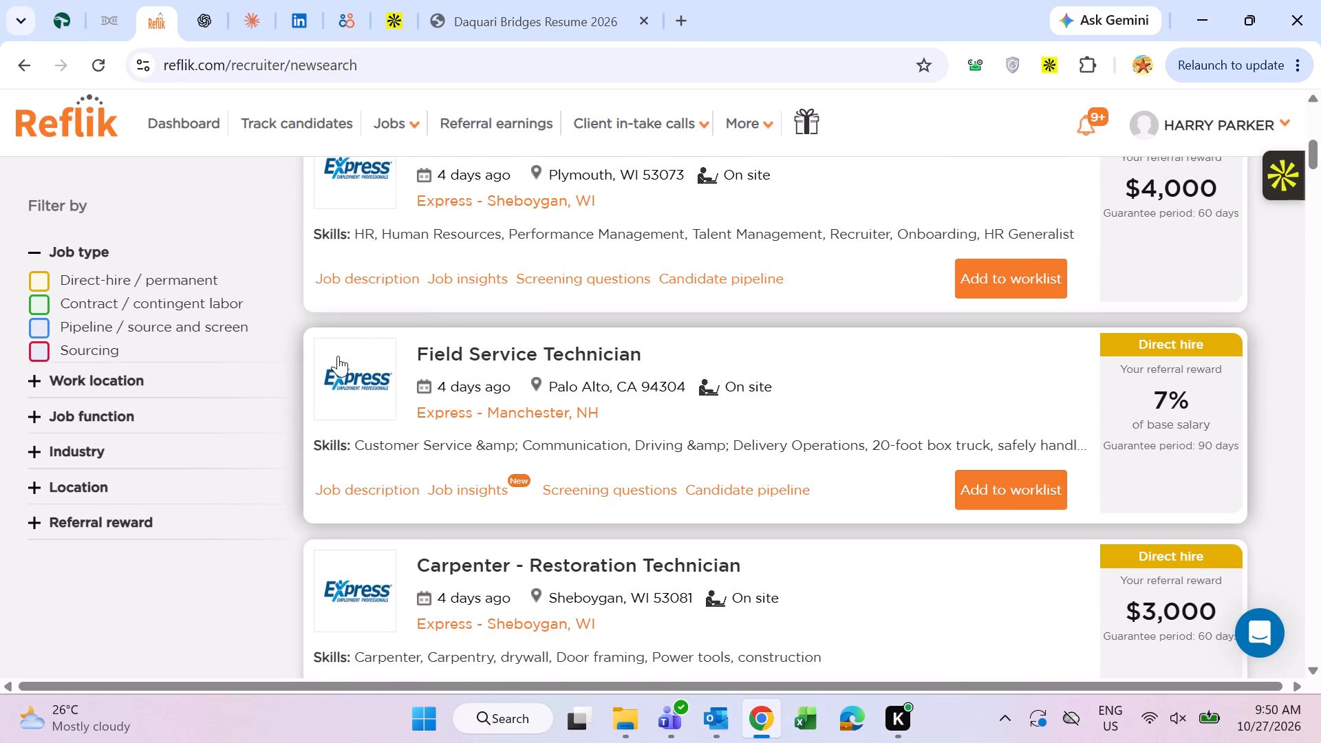
scroll(336, 354, "up", 1)
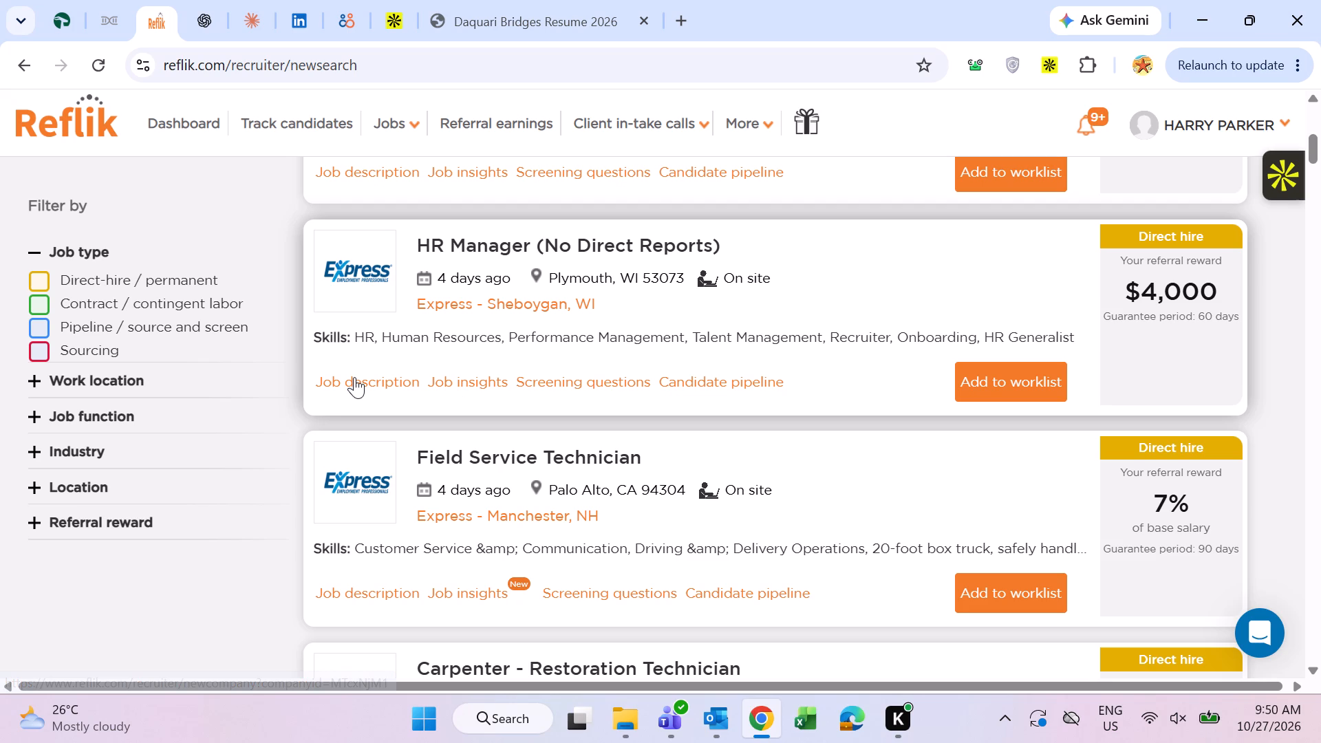
left_click(354, 377)
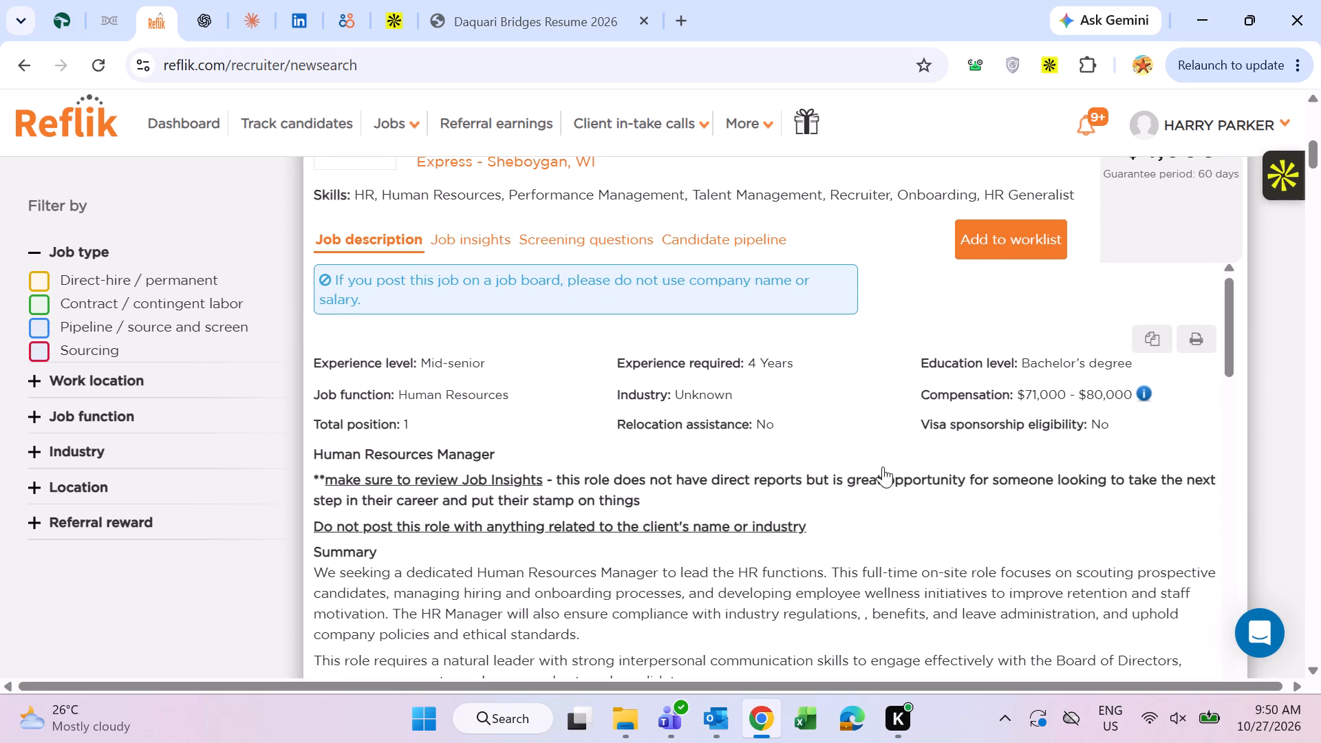
Read the job description of the HR Manager (No Direct Reports) role on Reflik, covering its summary and primary responsibilities.
scroll(923, 429, "up", 2)
scroll(747, 265, "down", 3)
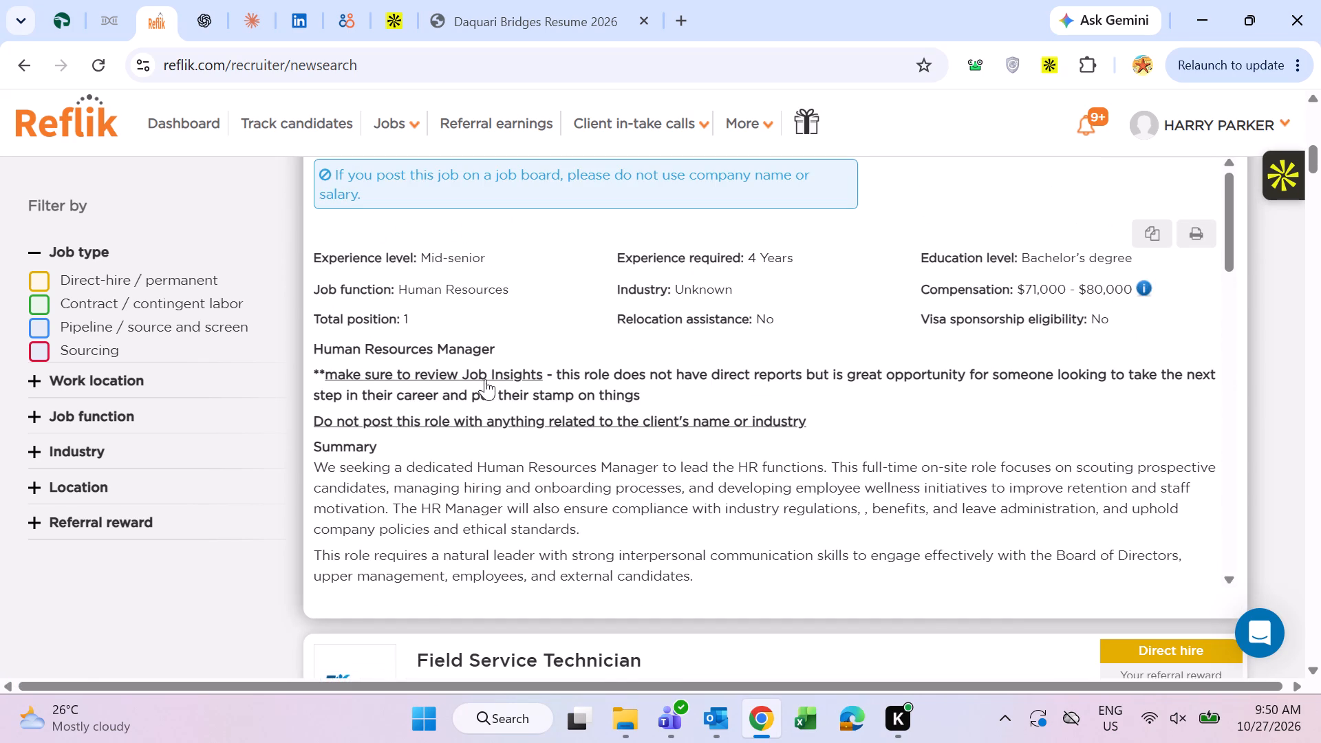
left_click_drag(469, 375, 722, 400)
left_click(687, 463)
left_click_drag(625, 371, 868, 371)
left_click(897, 485)
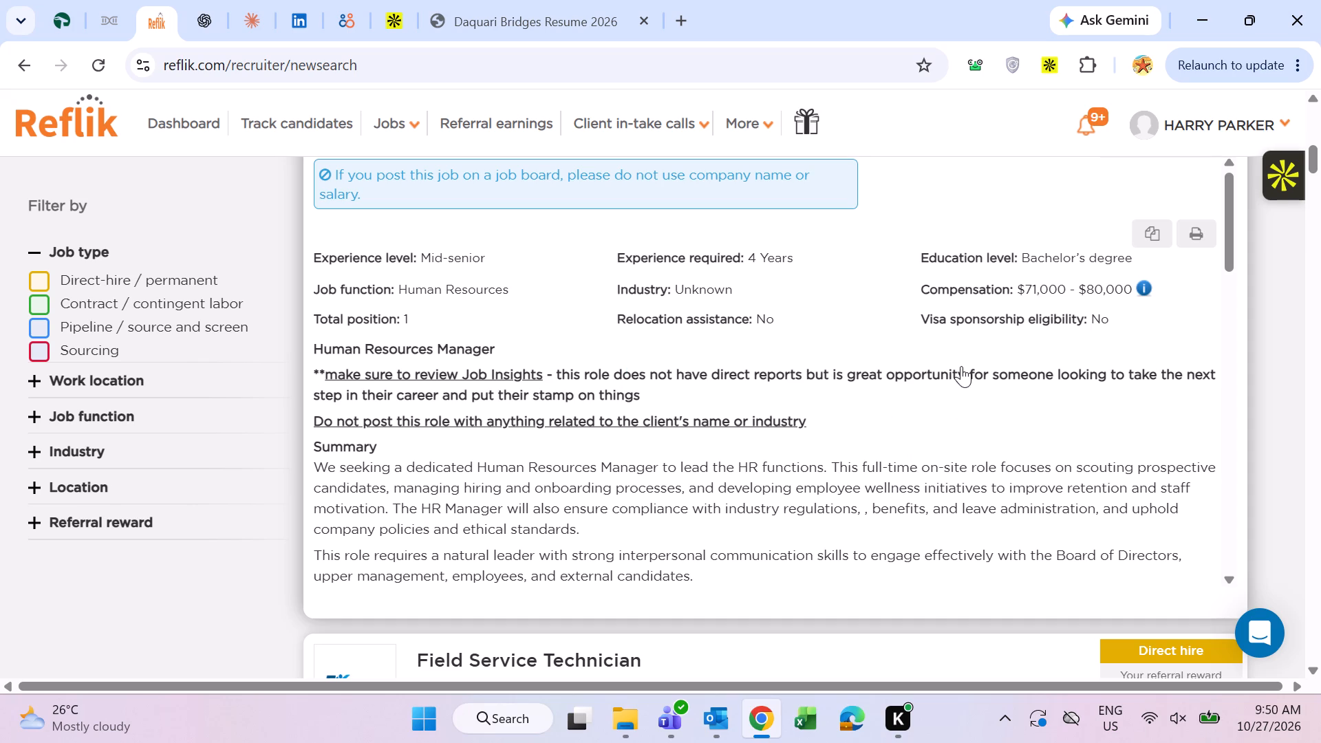
left_click(949, 369)
left_click_drag(949, 369, 1200, 377)
left_click(1024, 469)
left_click_drag(443, 438, 647, 524)
left_click(663, 520)
left_click_drag(595, 489, 715, 513)
left_click_drag(715, 513, 814, 530)
left_click(815, 519)
scroll(632, 508, "down", 1)
scroll(627, 441, "down", 4)
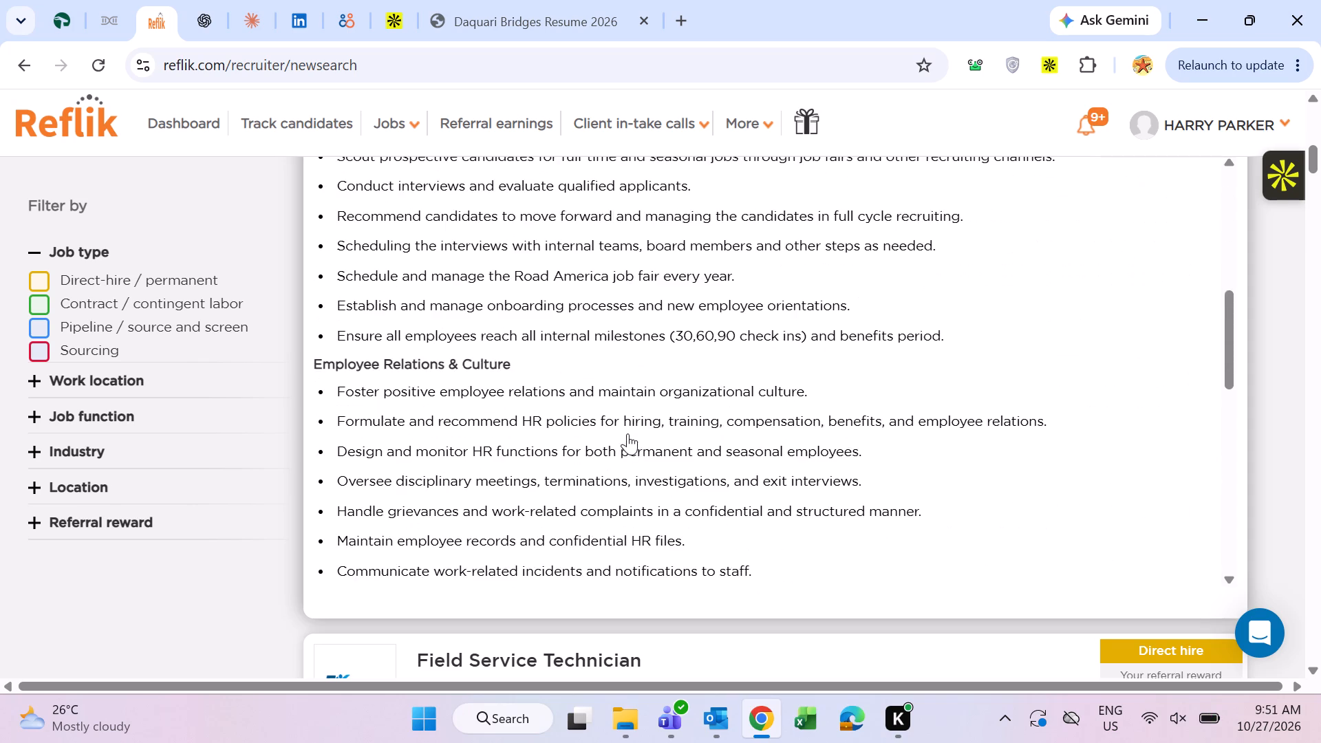
scroll(633, 416, "down", 9)
scroll(633, 416, "up", 17)
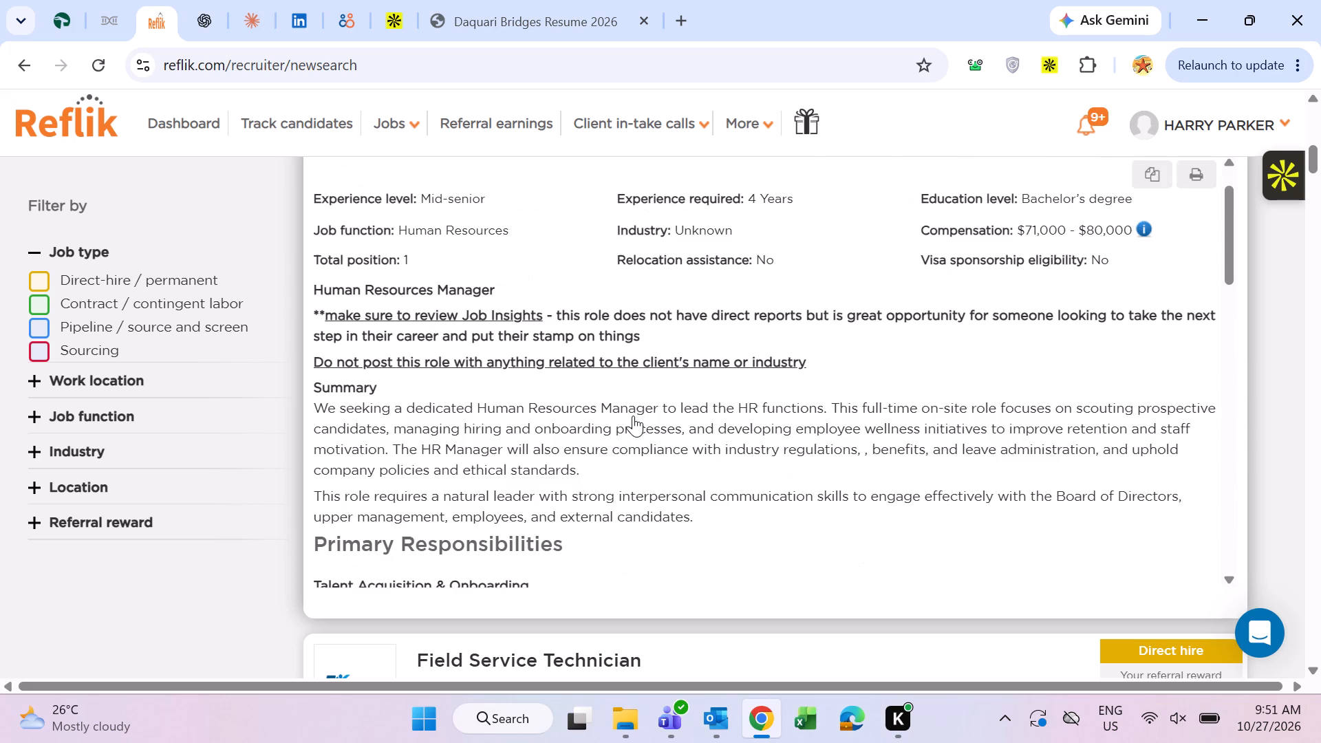
scroll(515, 357, "up", 1)
Open the HR Manager role's job insights and read the Road America company overview.
left_click(487, 229)
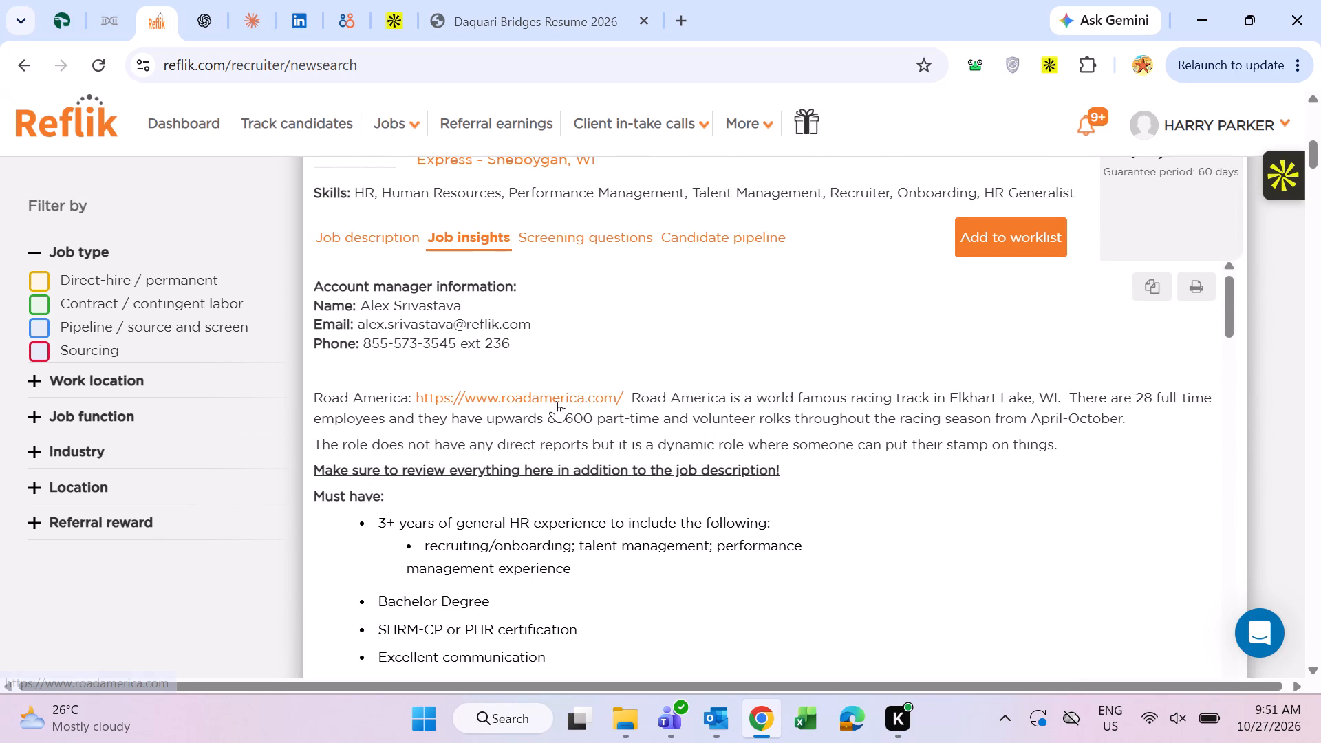
left_click_drag(663, 400, 790, 413)
left_click(780, 431)
left_click(763, 396)
left_click_drag(763, 396, 1024, 394)
left_click(1024, 394)
left_click_drag(1024, 394, 1109, 389)
left_click(1114, 389)
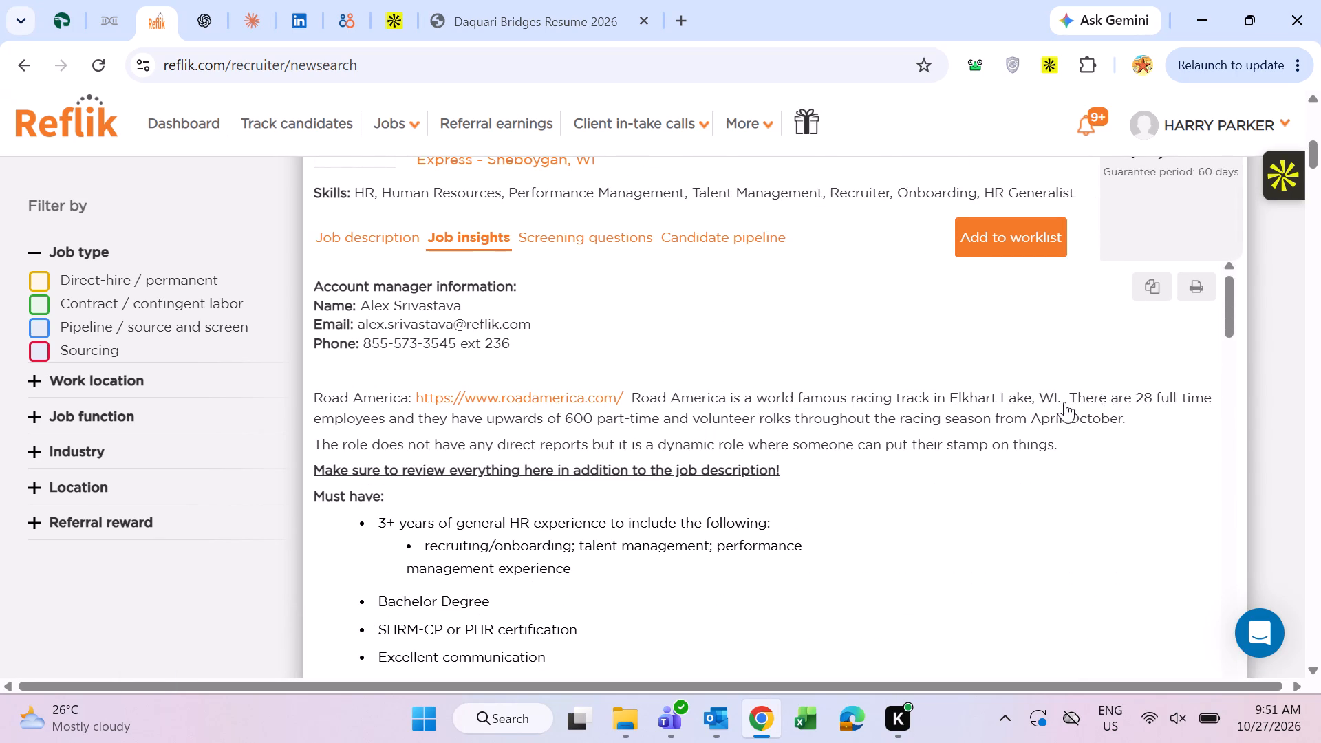
Review the job insights for must-have and nice-to-have requirements, working hours, benefits and interview process.
scroll(867, 416, "up", 2)
scroll(807, 267, "down", 2)
scroll(687, 455, "down", 2)
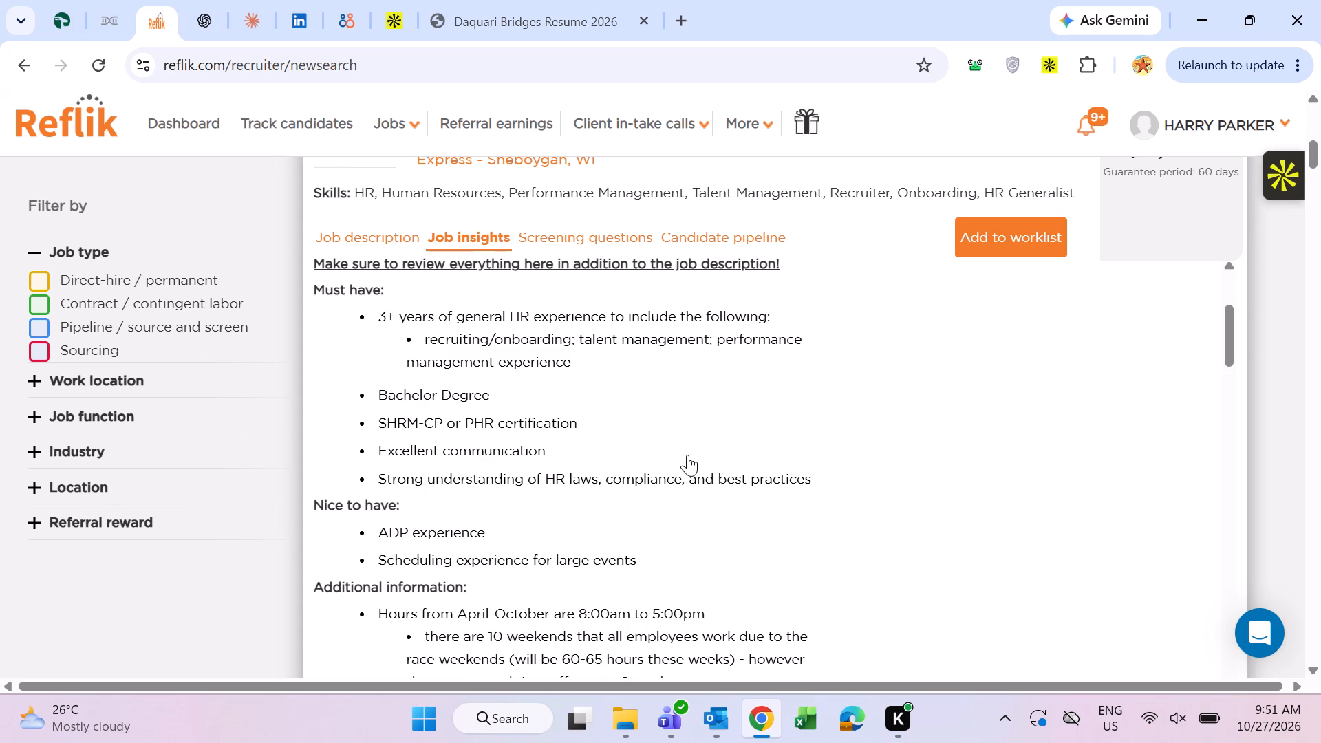
scroll(687, 455, "up", 1)
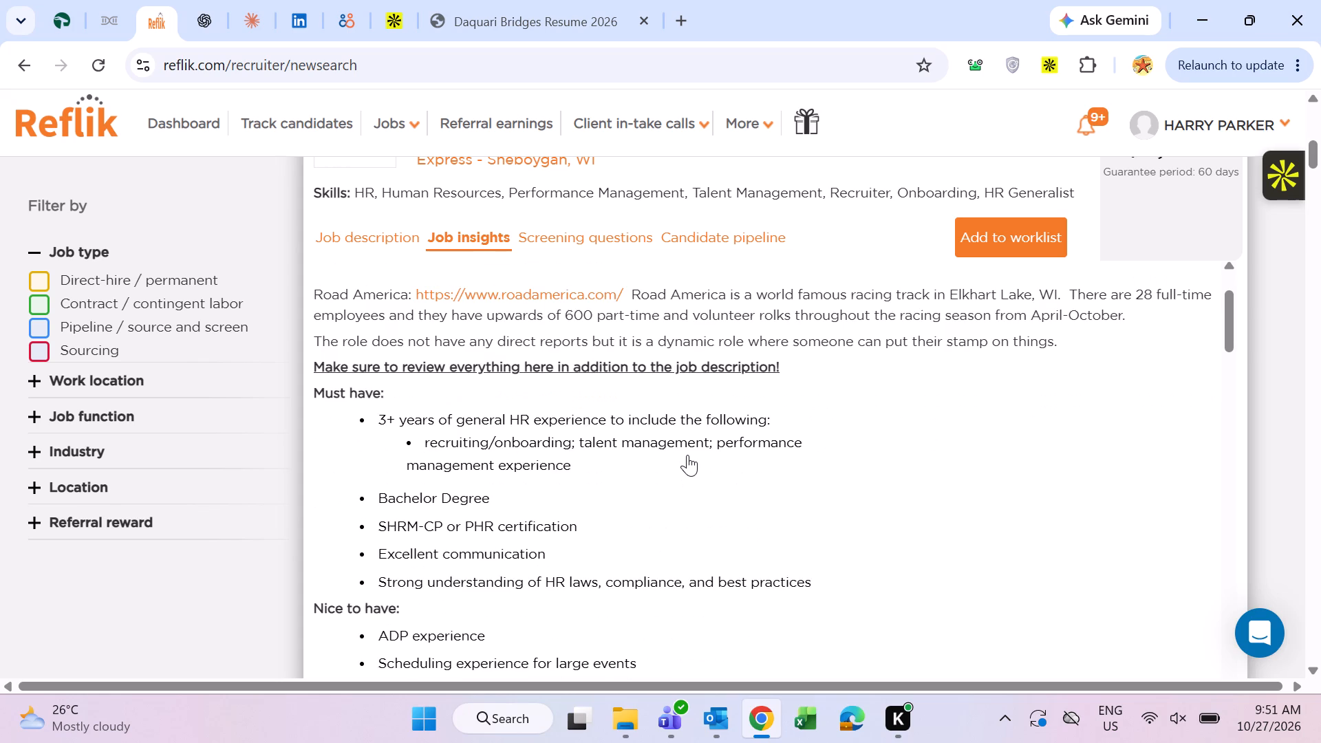
scroll(687, 455, "down", 3)
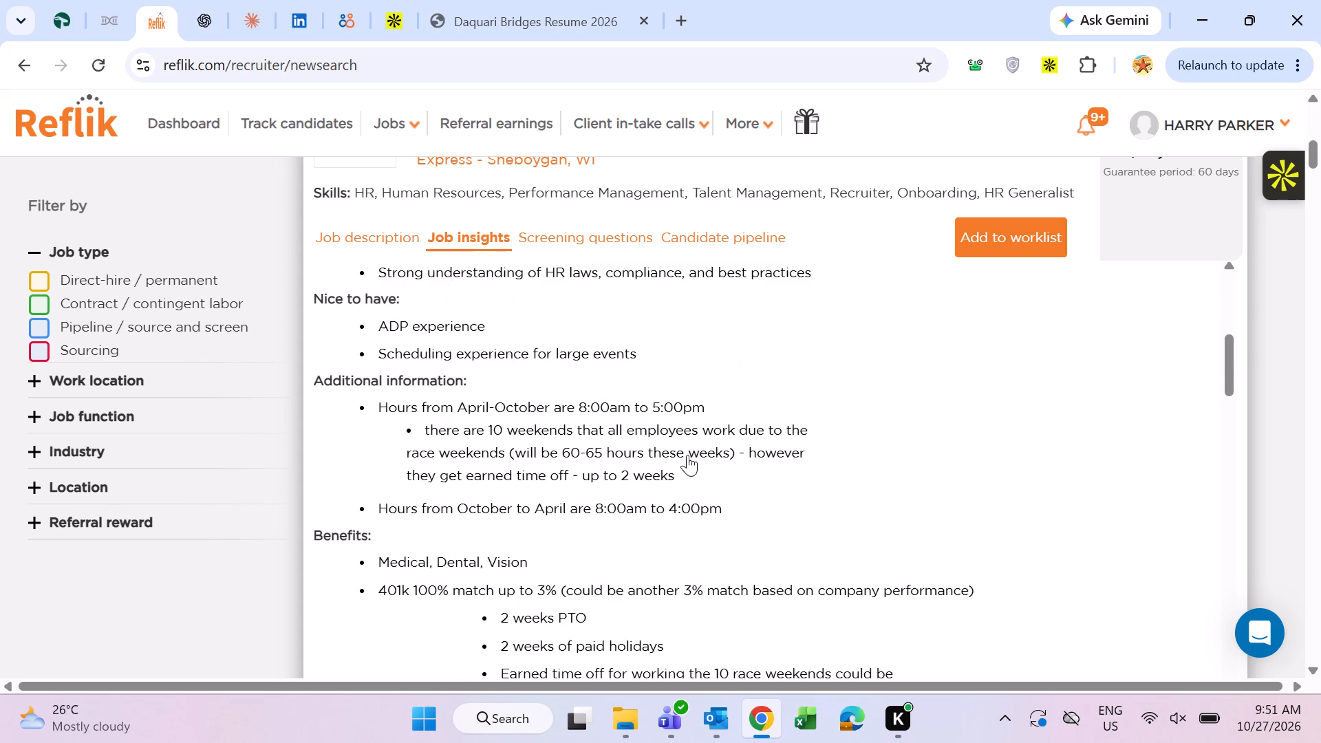
scroll(687, 455, "down", 3)
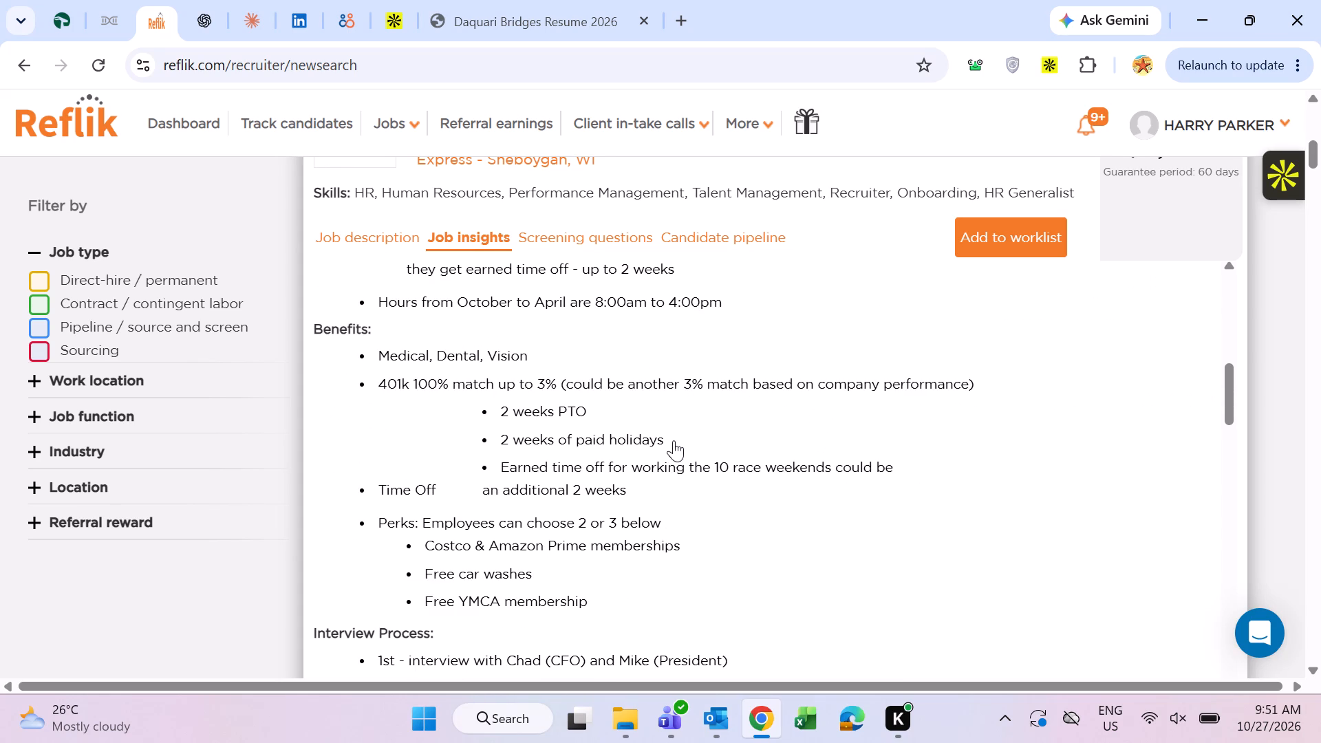
scroll(674, 440, "up", 1)
scroll(724, 474, "down", 2)
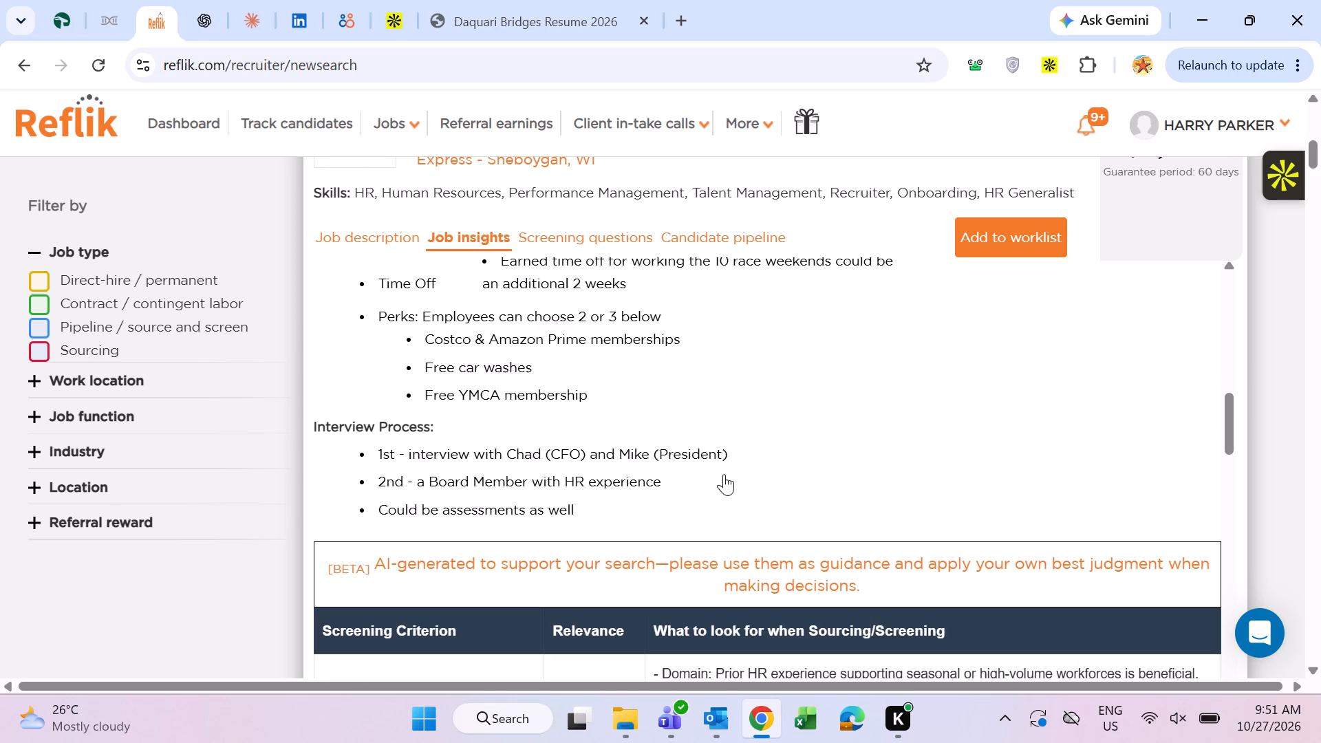
scroll(733, 521, "up", 1)
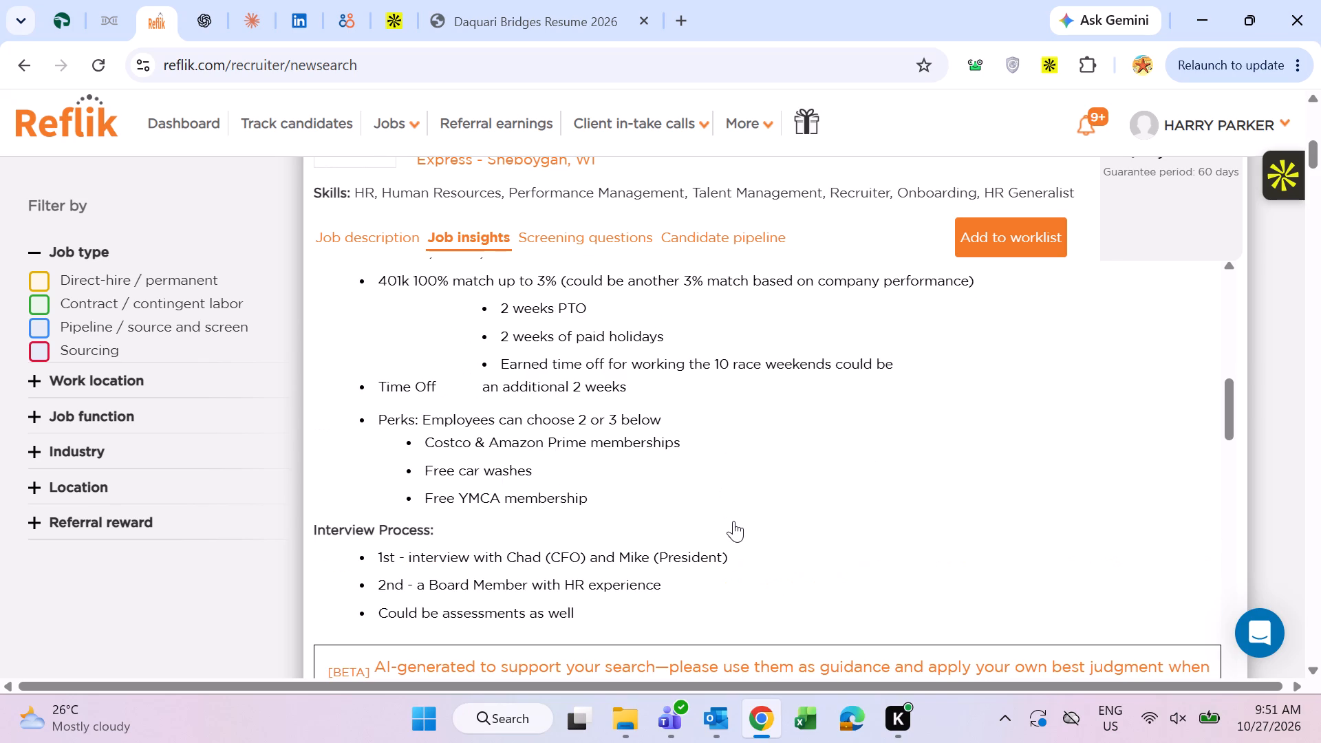
scroll(733, 521, "up", 3)
scroll(684, 416, "up", 3)
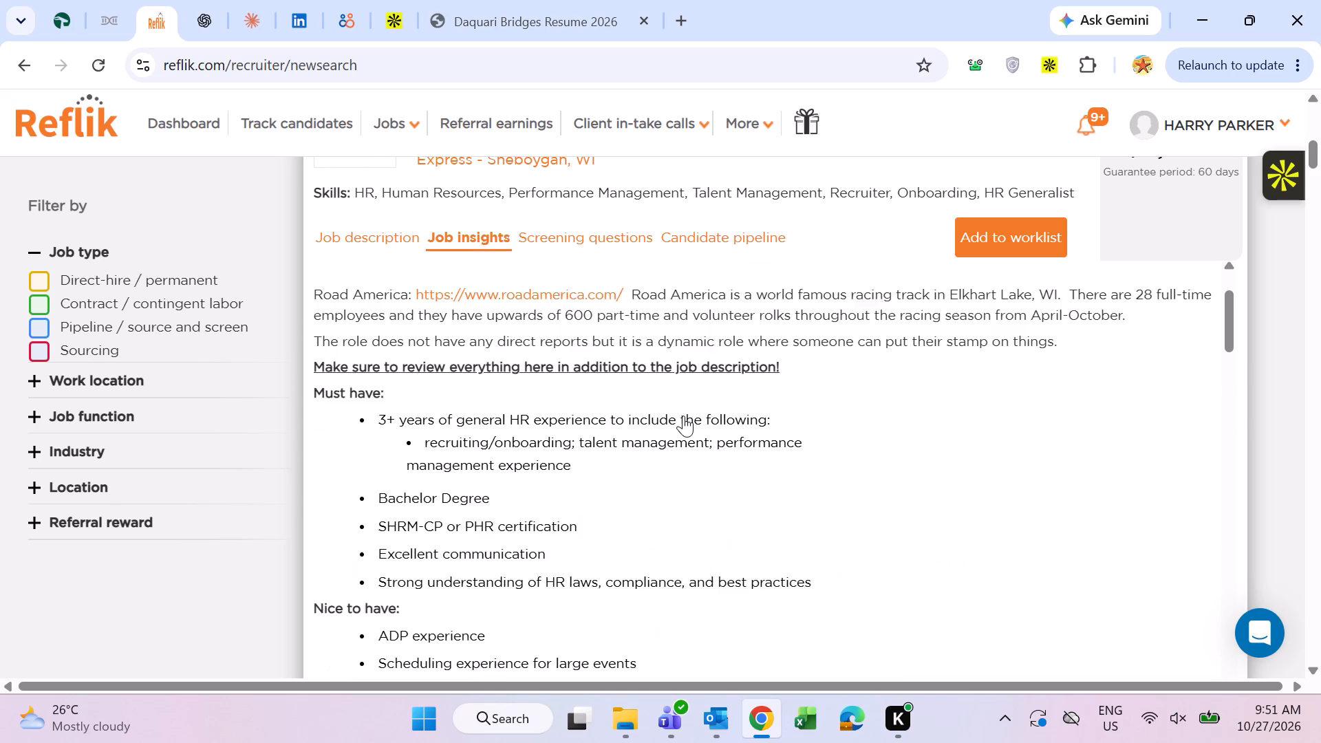
scroll(623, 448, "up", 3)
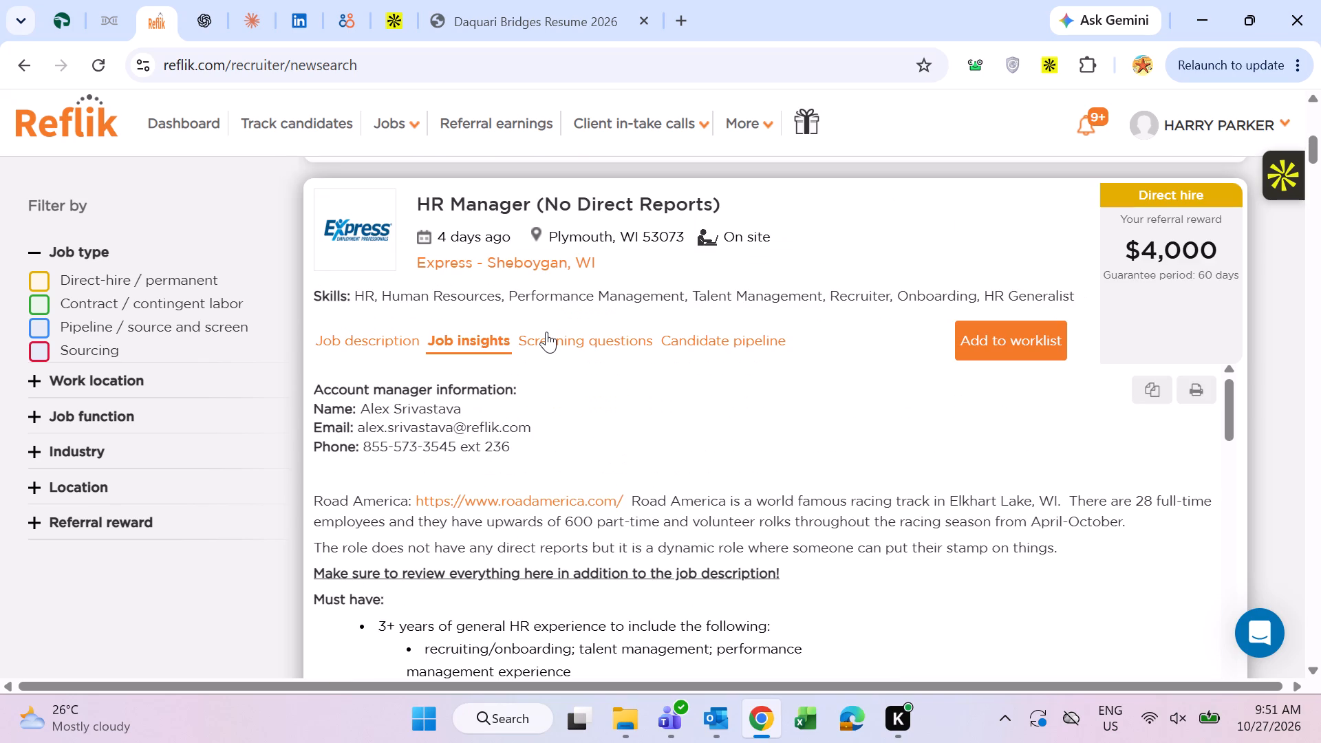
Review the screening questions for the HR Manager (No Direct Reports) role.
left_click(548, 333)
scroll(538, 368, "down", 2)
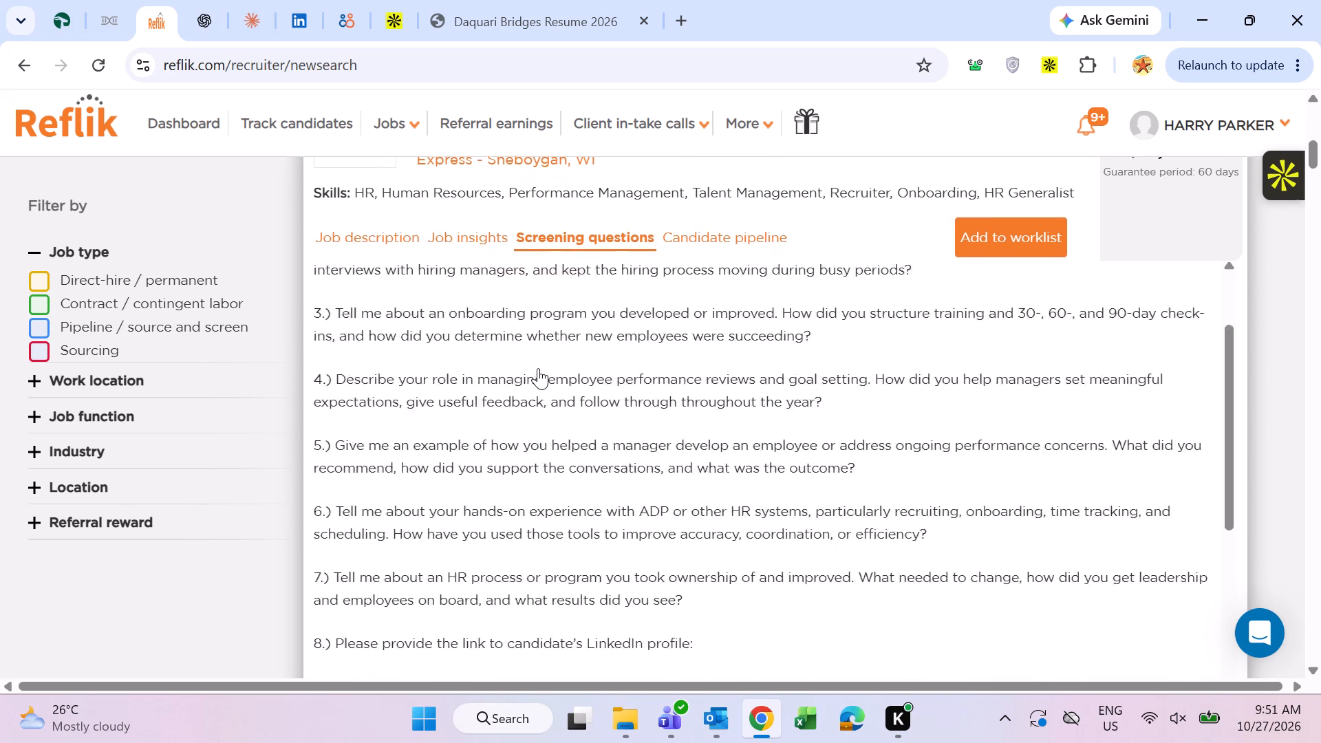
scroll(538, 368, "down", 1)
scroll(538, 368, "up", 4)
left_click(453, 223)
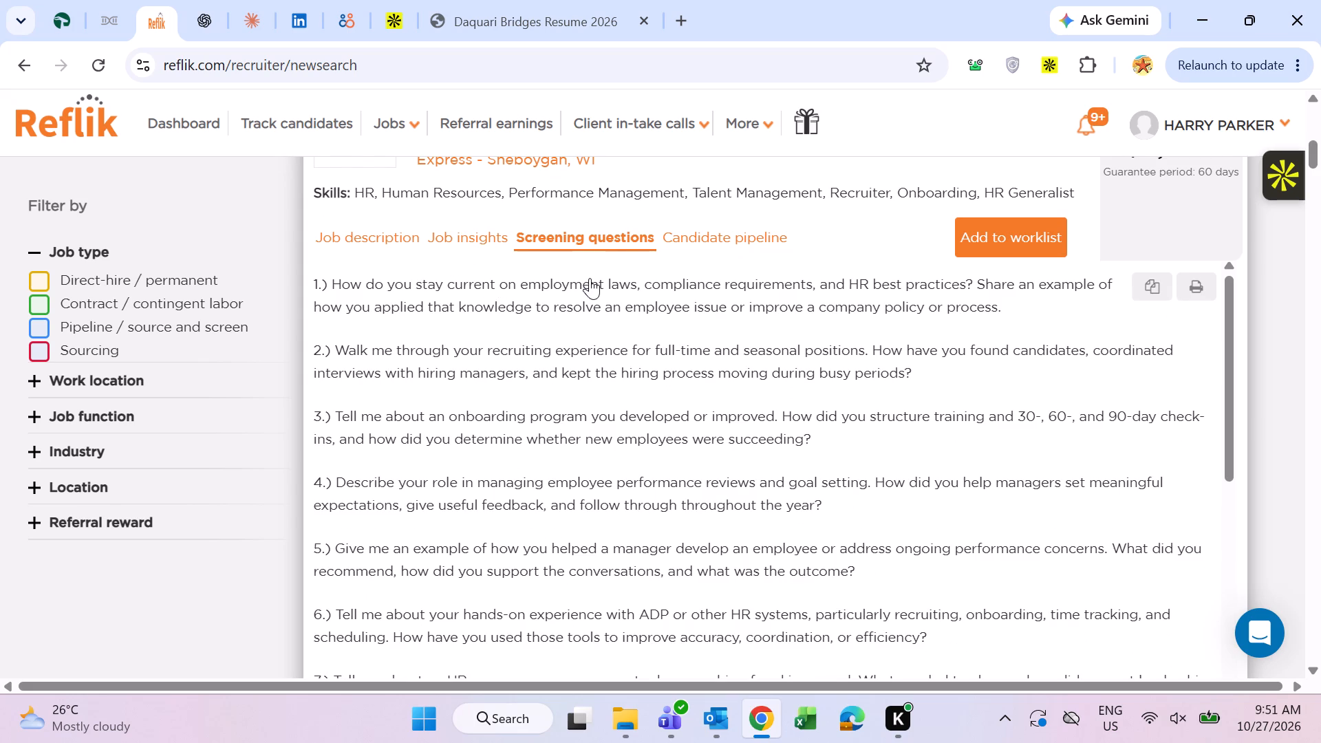
scroll(590, 278, "up", 1)
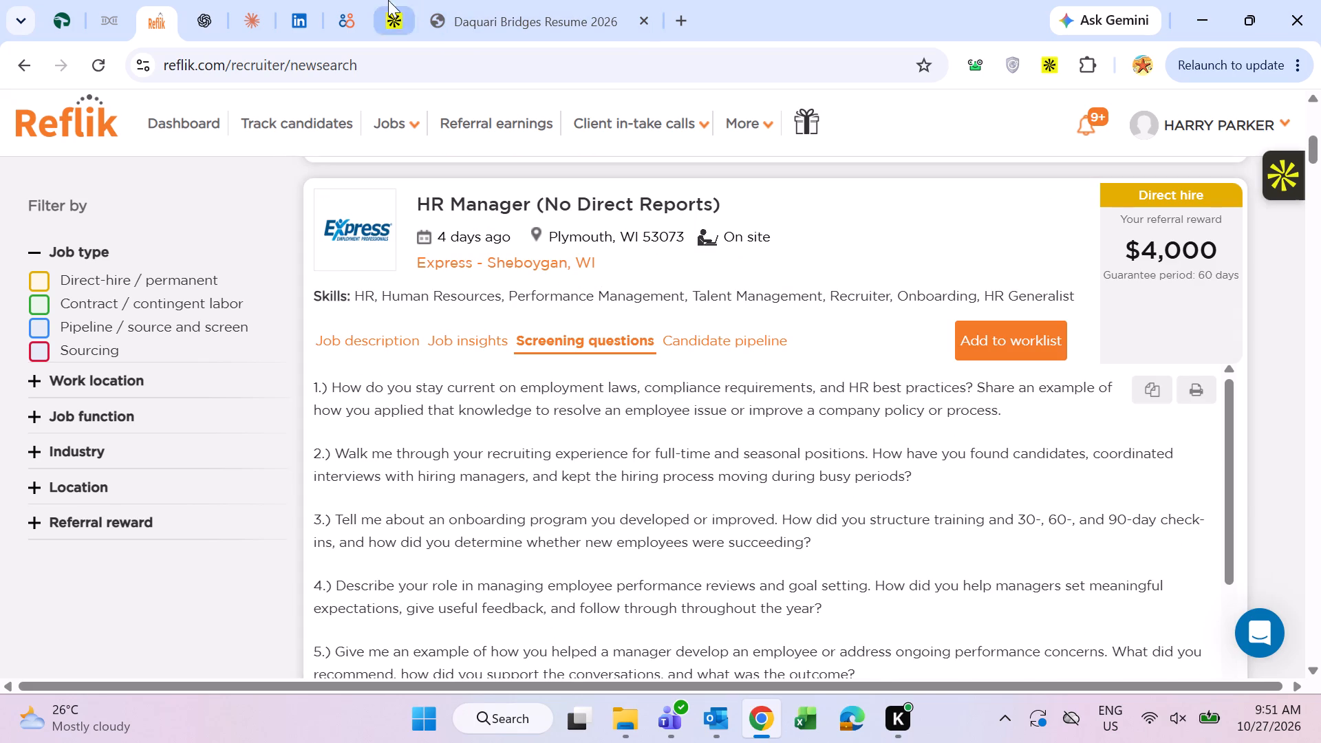
Switch to the Ceipal Monster results and review the open resume of the catering manager candidate from Randolph, New Jersey.
left_click(328, 0)
left_click_drag(694, 402, 756, 510)
left_click(798, 515)
scroll(799, 515, "down", 3)
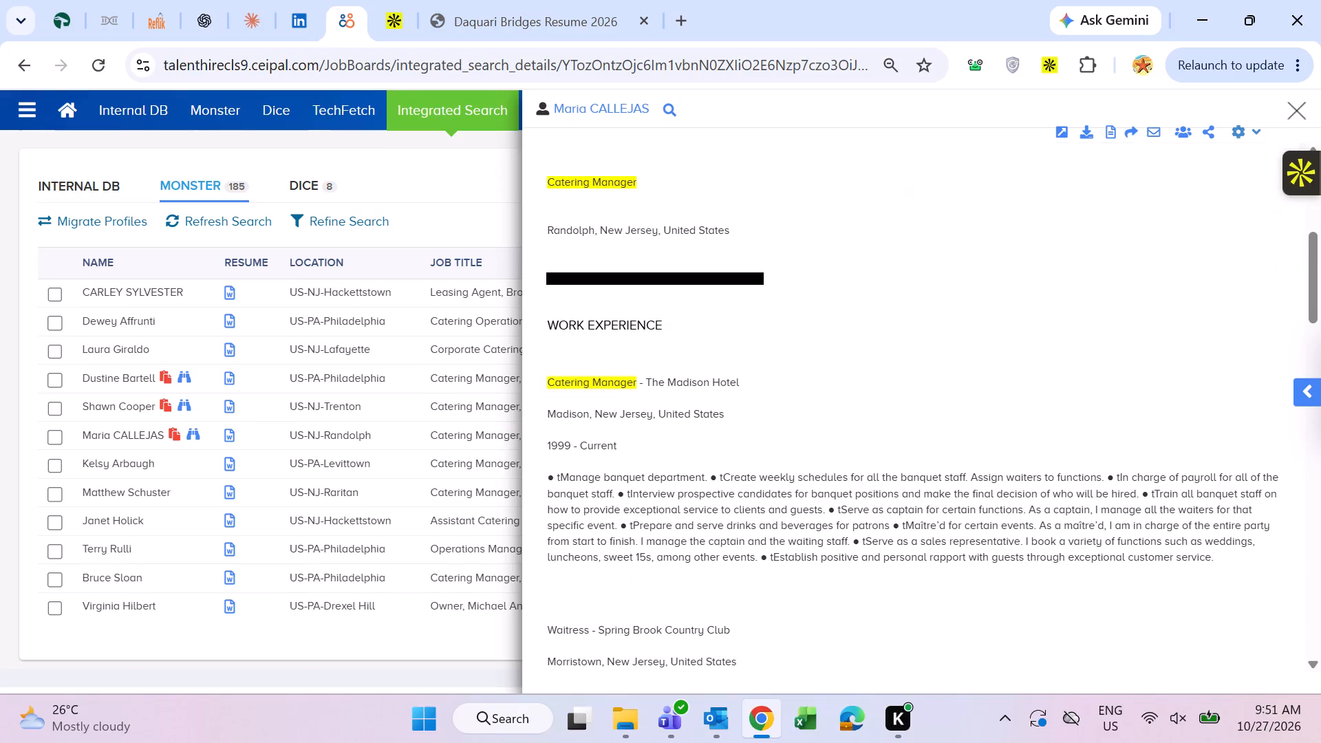
scroll(800, 506, "down", 1)
scroll(741, 385, "up", 7)
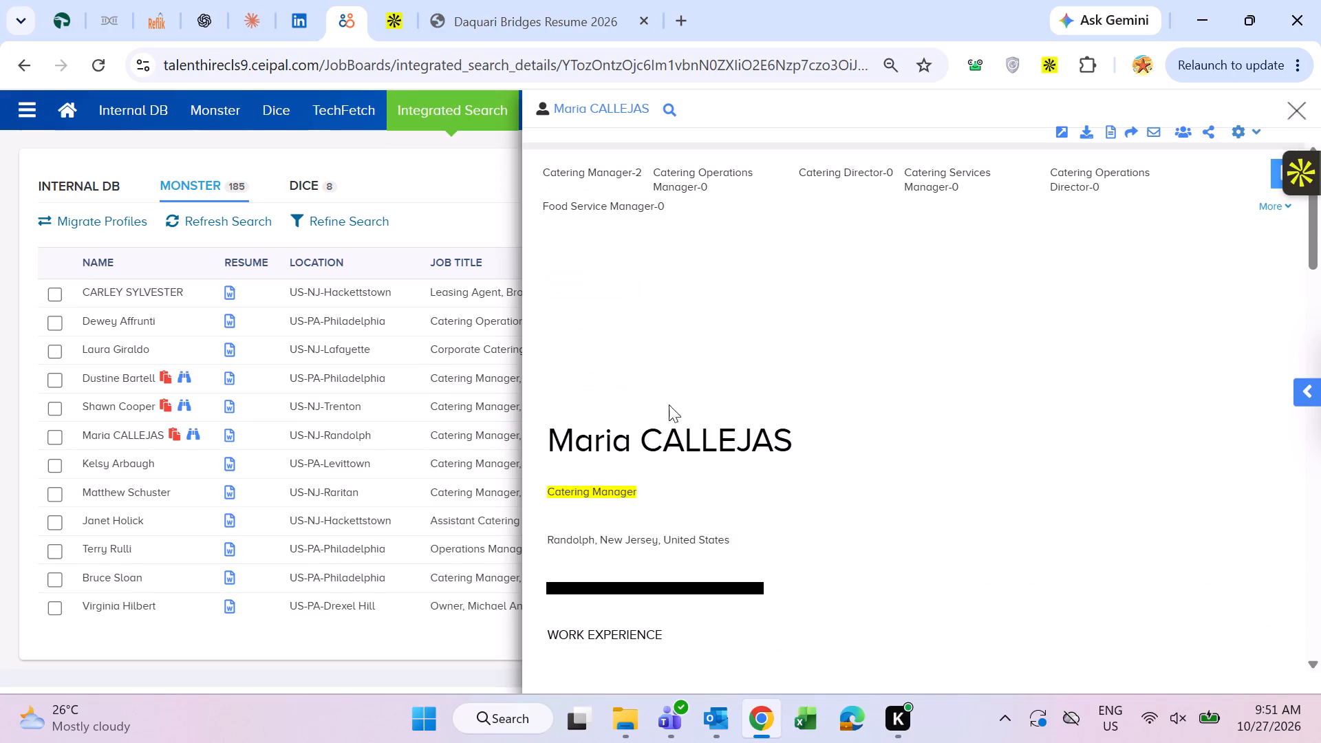
left_click(191, 434)
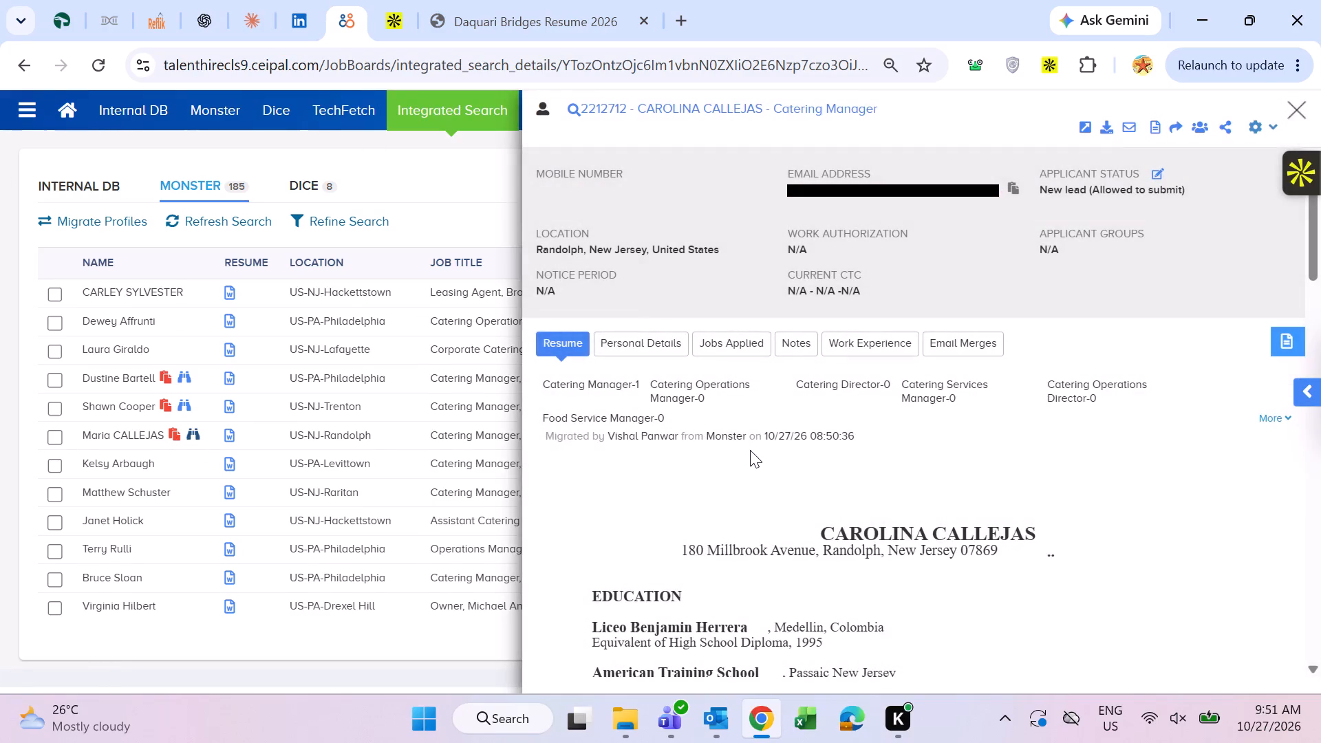
scroll(750, 450, "up", 1)
left_click(1293, 109)
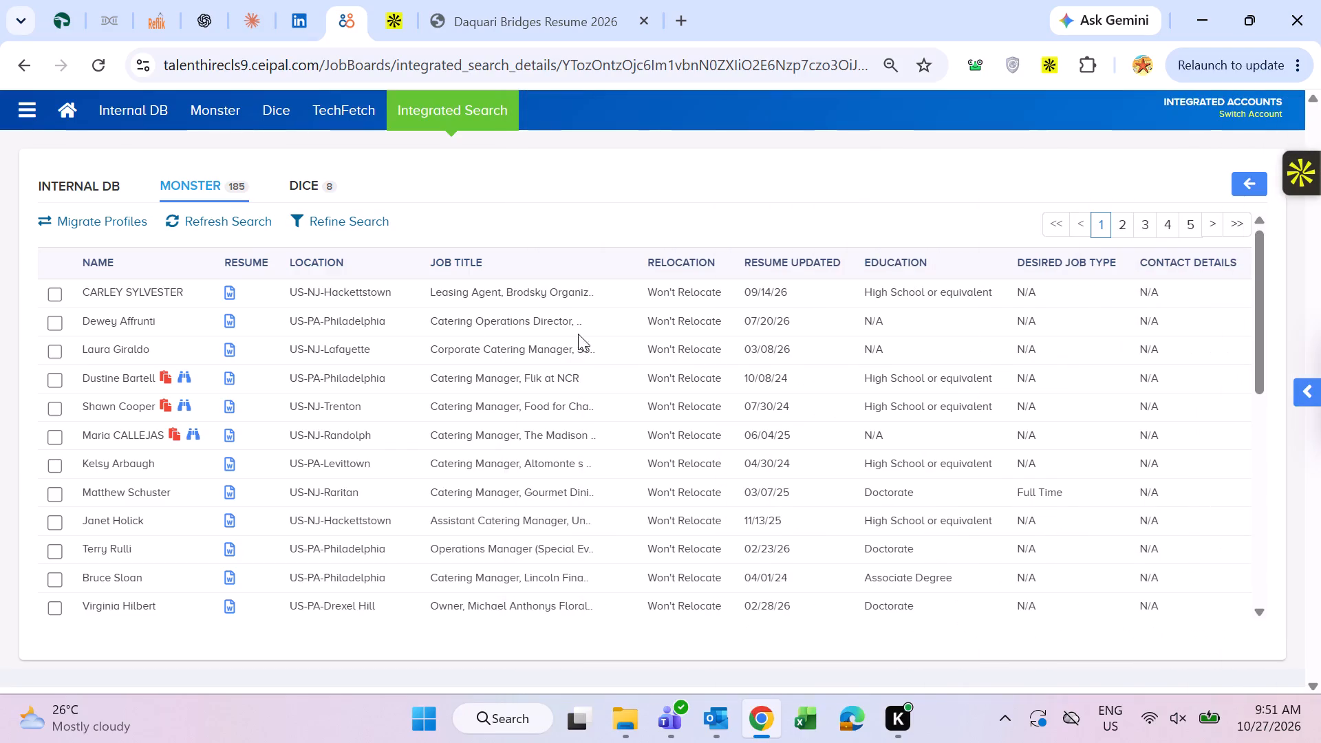
left_click(190, 432)
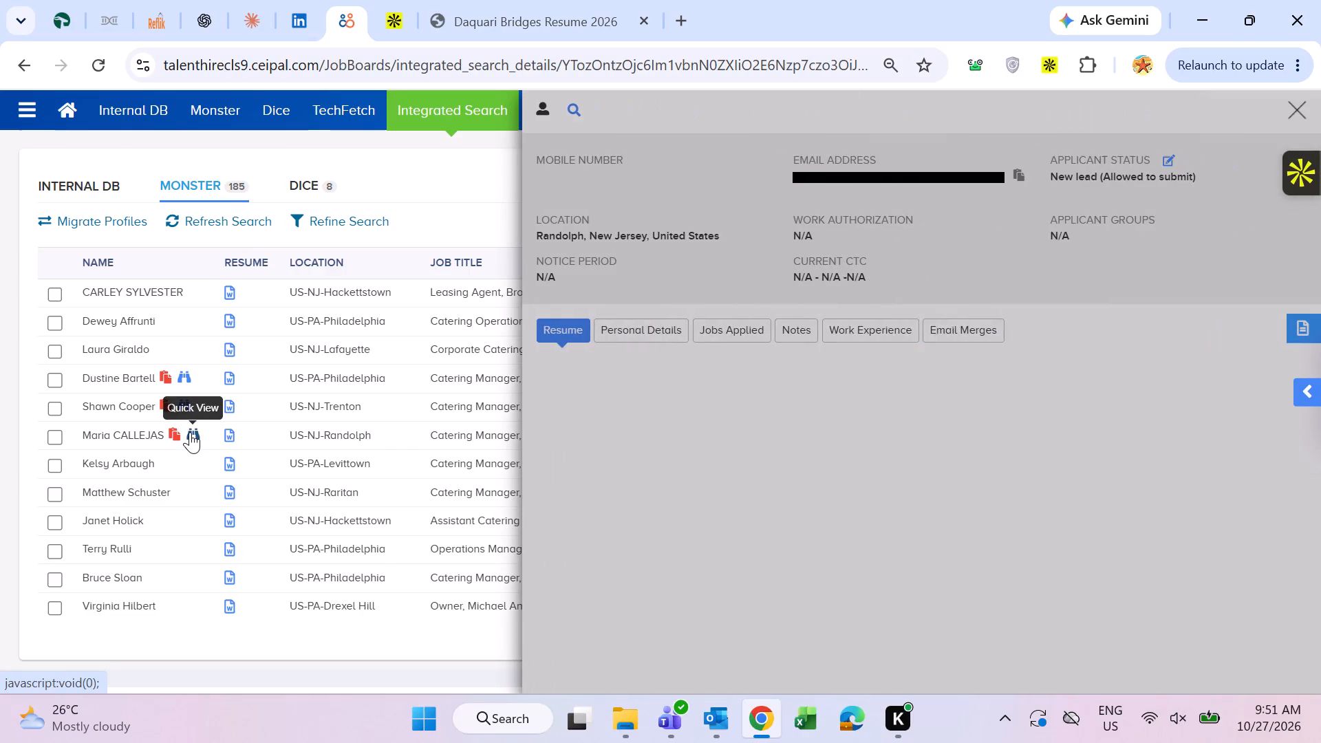